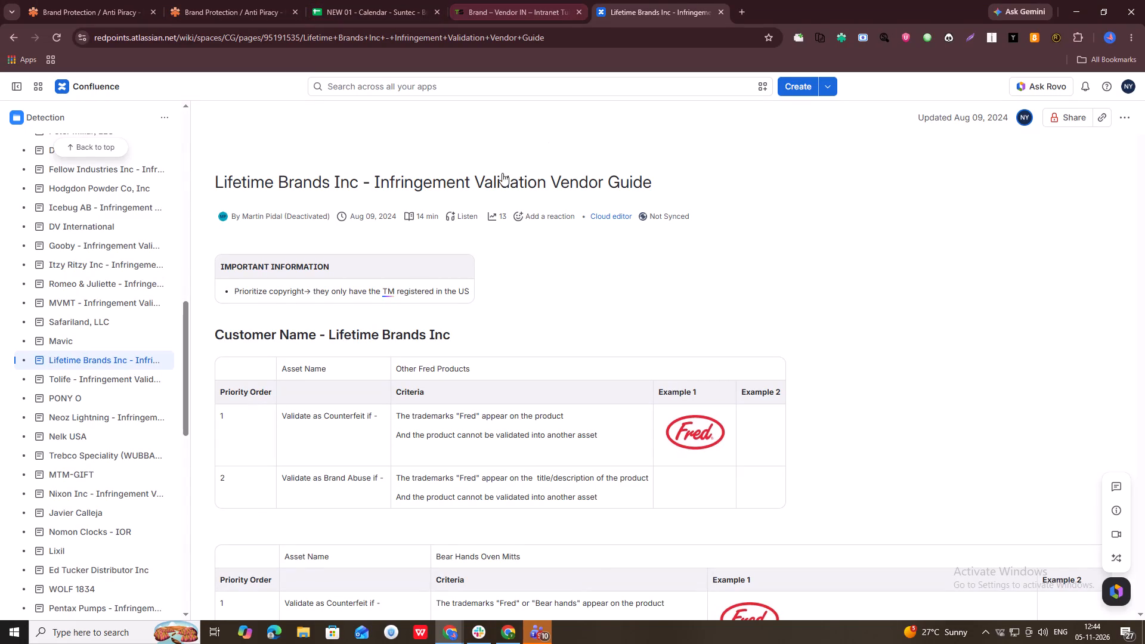
Search Confluence for the customer "Marset Iluminacion SA".
{"action": "left_click", "coordinate": [395, 91]}
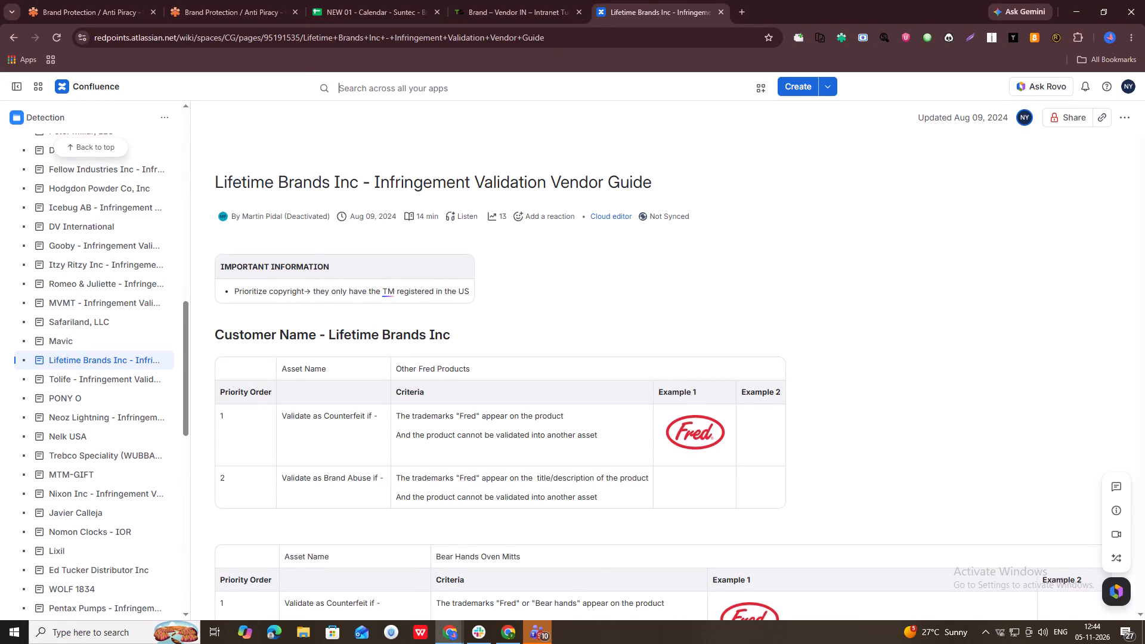
{"action": "key", "text": "ctrl+v"}
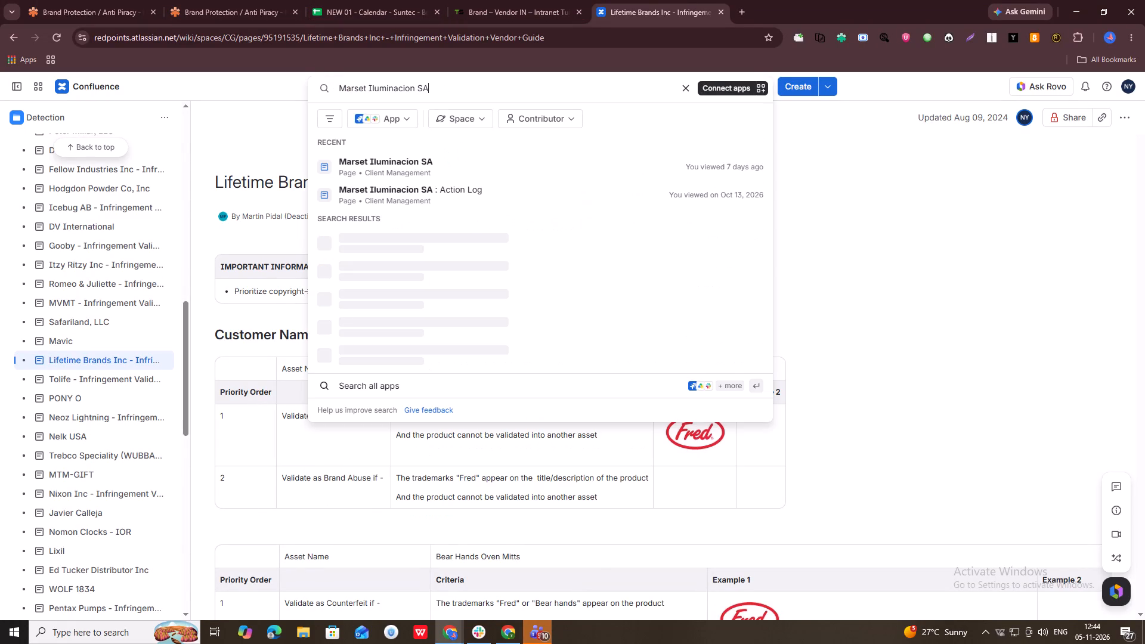
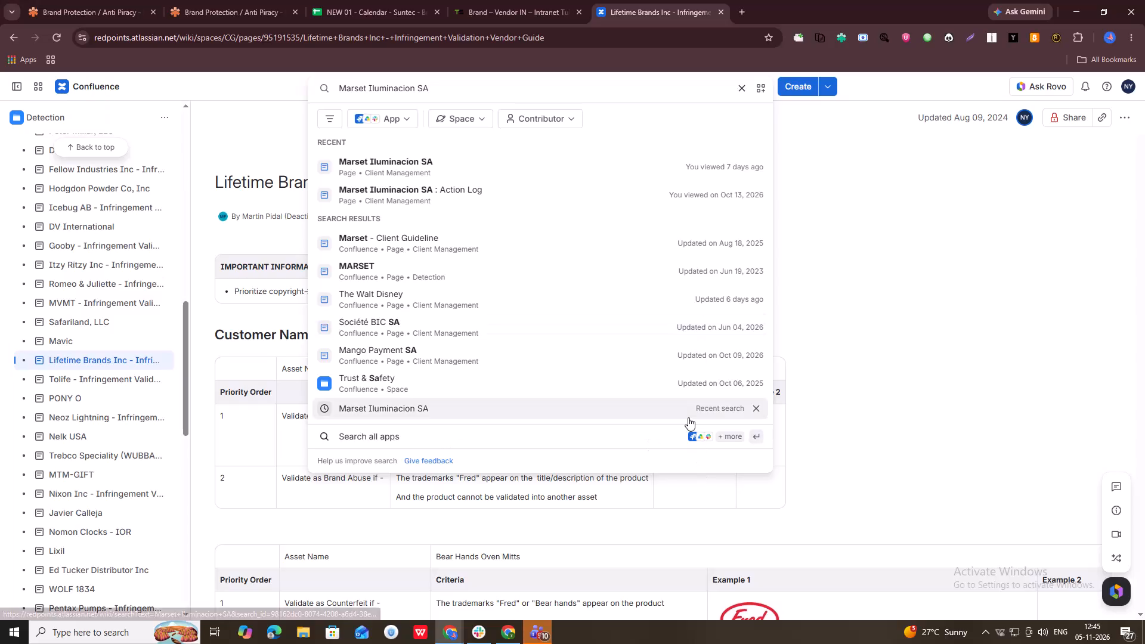
Open the Marset Iluminacion SA client page from the recent search results in a separate browser tab.
{"action": "left_click", "coordinate": [949, 372]}
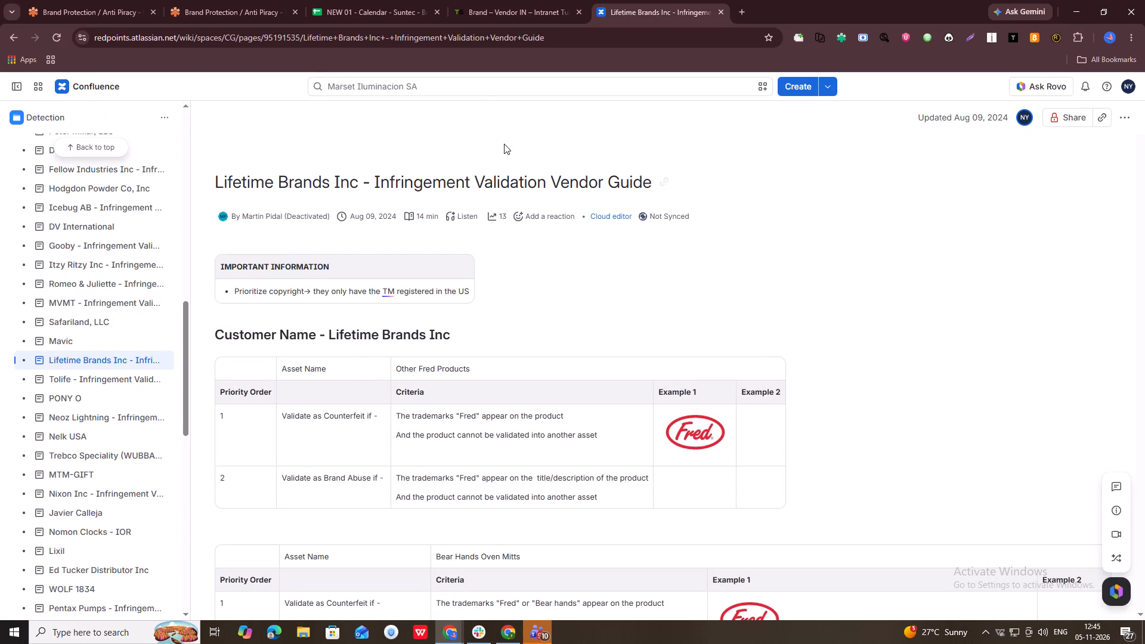
{"action": "left_click", "coordinate": [495, 88]}
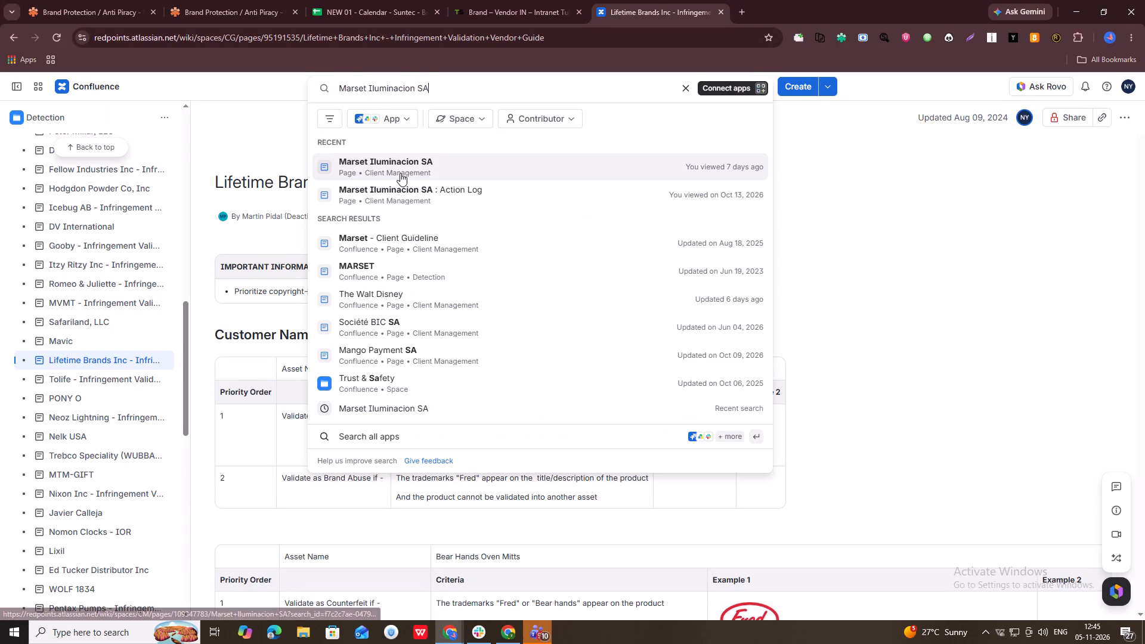
{"action": "middle_click", "coordinate": [400, 173]}
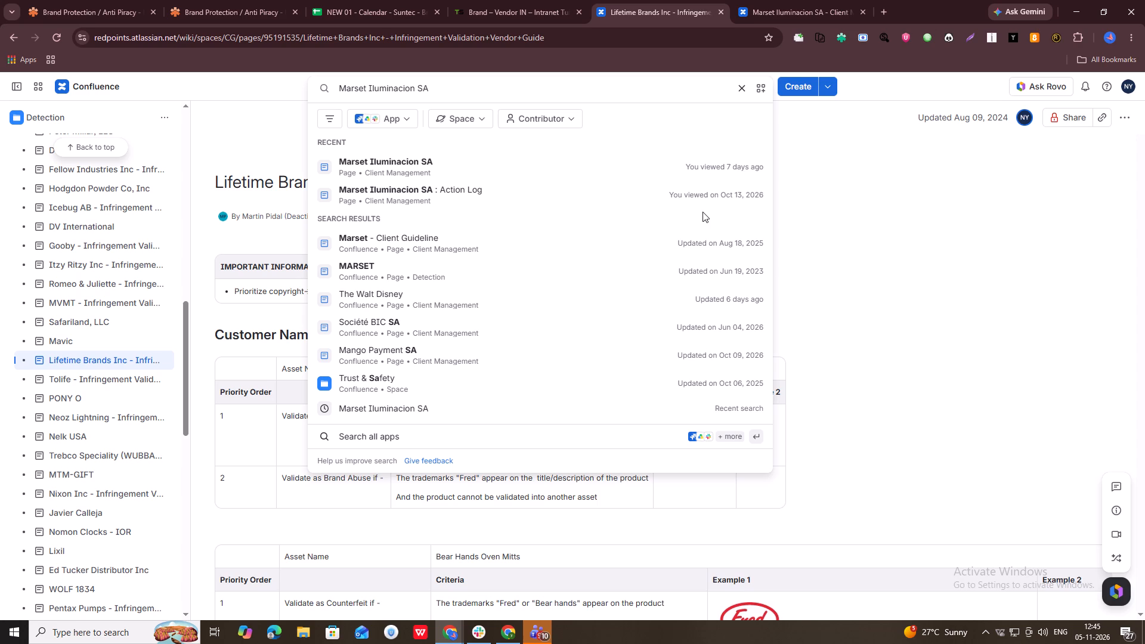
{"action": "left_click", "coordinate": [779, 0]}
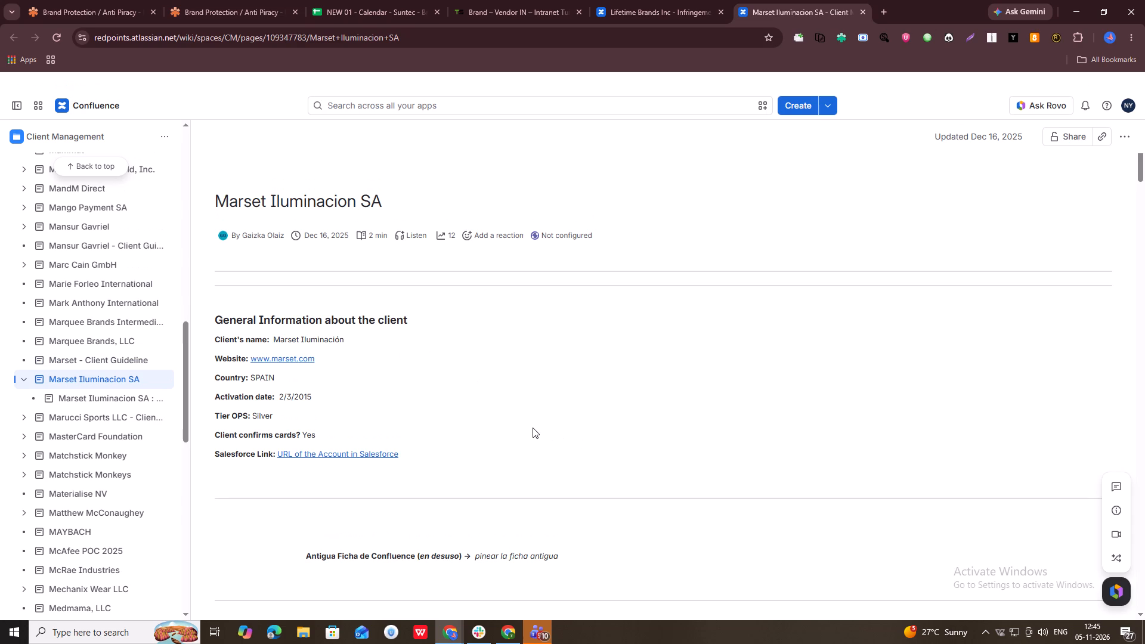
Review the Marset Iluminacion SA page, covering the protection services, additional information and the asset table with the Ginger lamps.
{"action": "scroll", "coordinate": [533, 428], "scroll_direction": "down", "scroll_amount": 18}
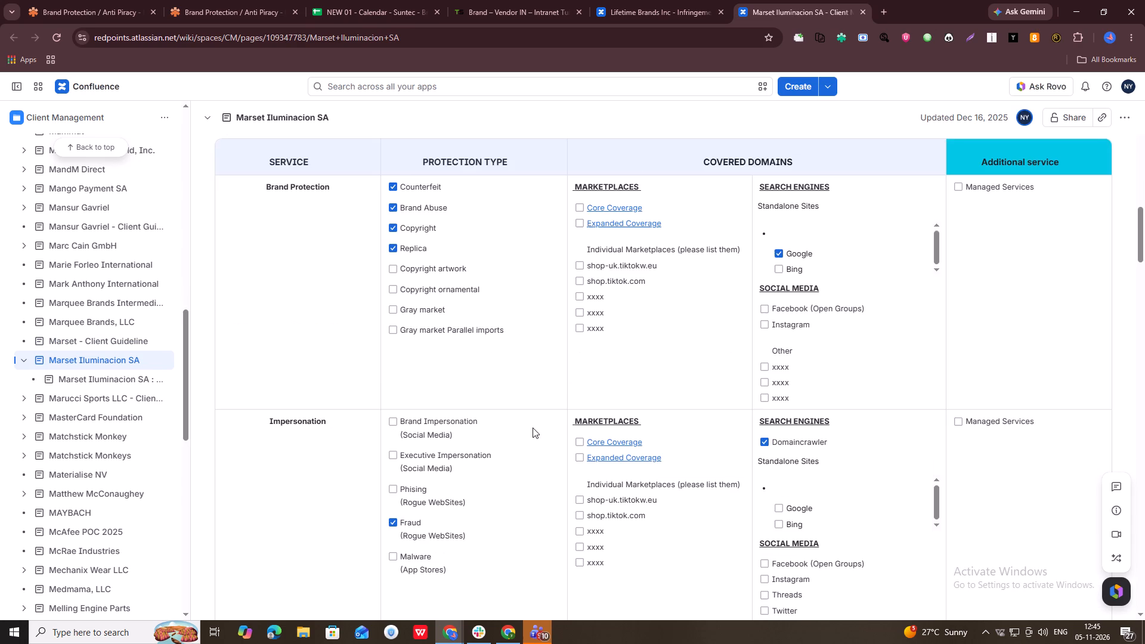
{"action": "scroll", "coordinate": [533, 428], "scroll_direction": "down", "scroll_amount": 16}
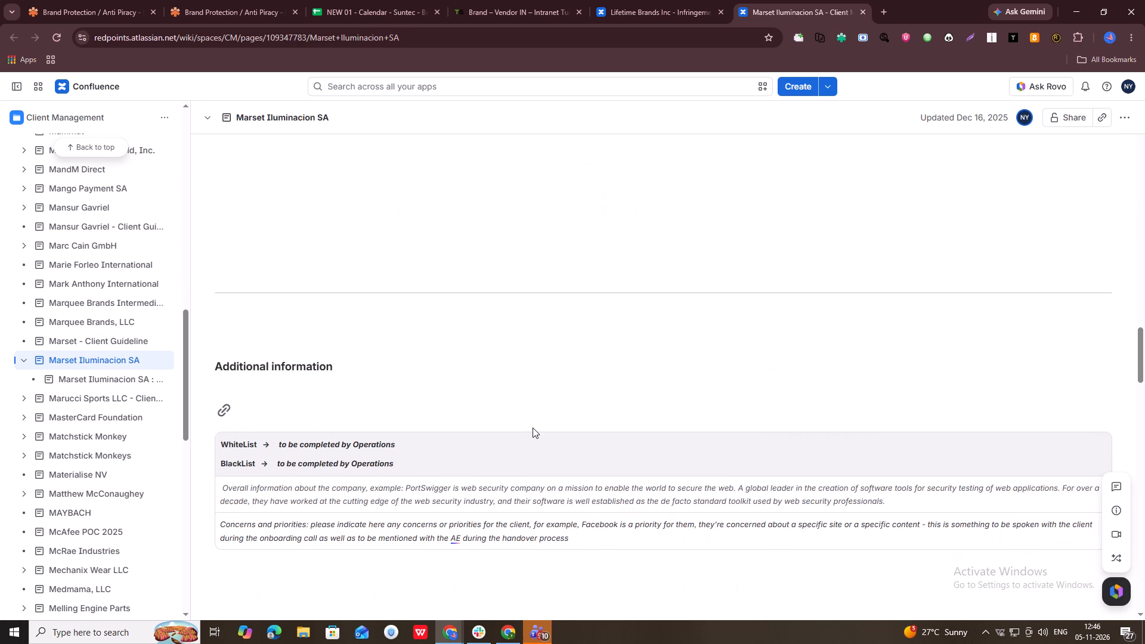
{"action": "scroll", "coordinate": [533, 428], "scroll_direction": "down", "scroll_amount": 10}
{"action": "scroll", "coordinate": [533, 544], "scroll_direction": "down", "scroll_amount": 10}
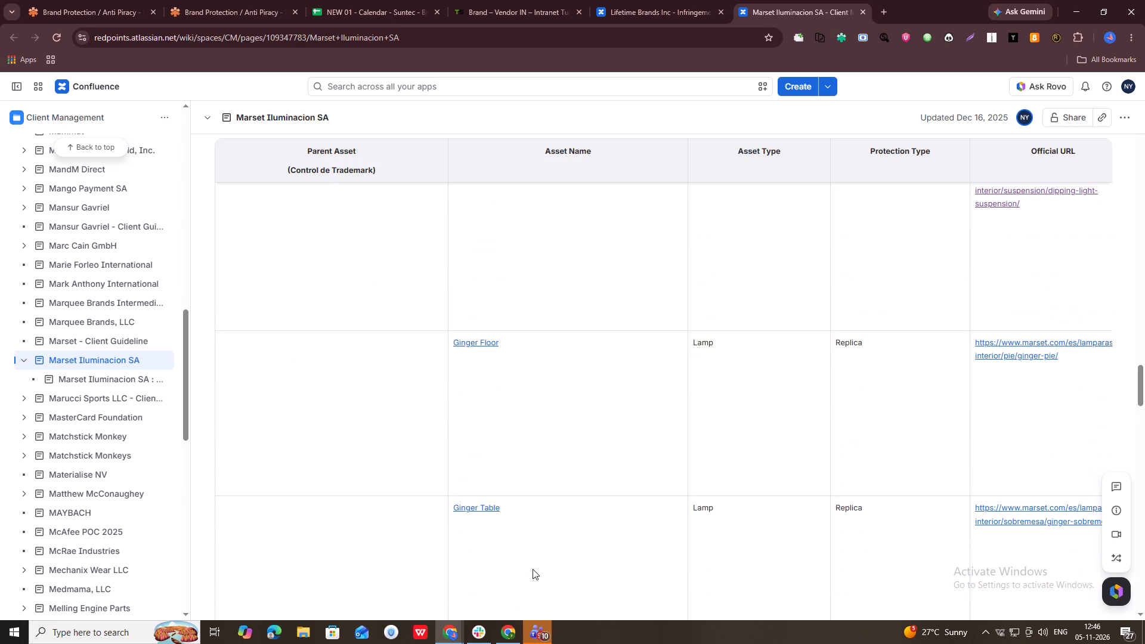
Switch to Google Sheets and check the Marset Iluminacion SA row in the customer time tracker and the Manual Detection Records, returning to Confluence.
{"action": "key", "text": "alt+Tab"}
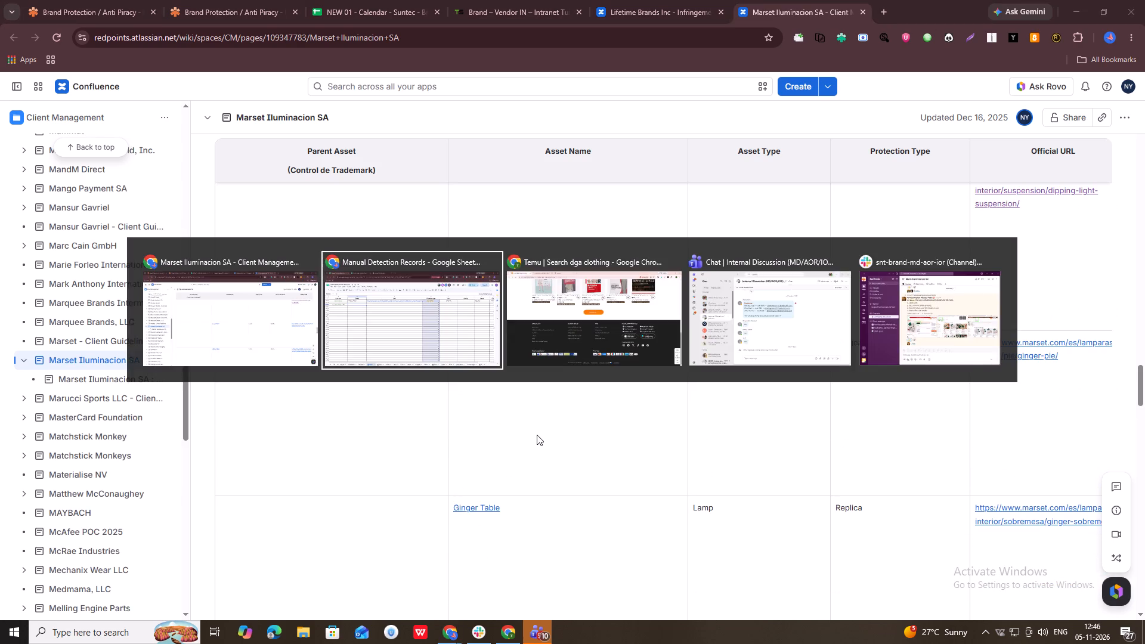
{"action": "key", "text": "ctrl+Tab"}
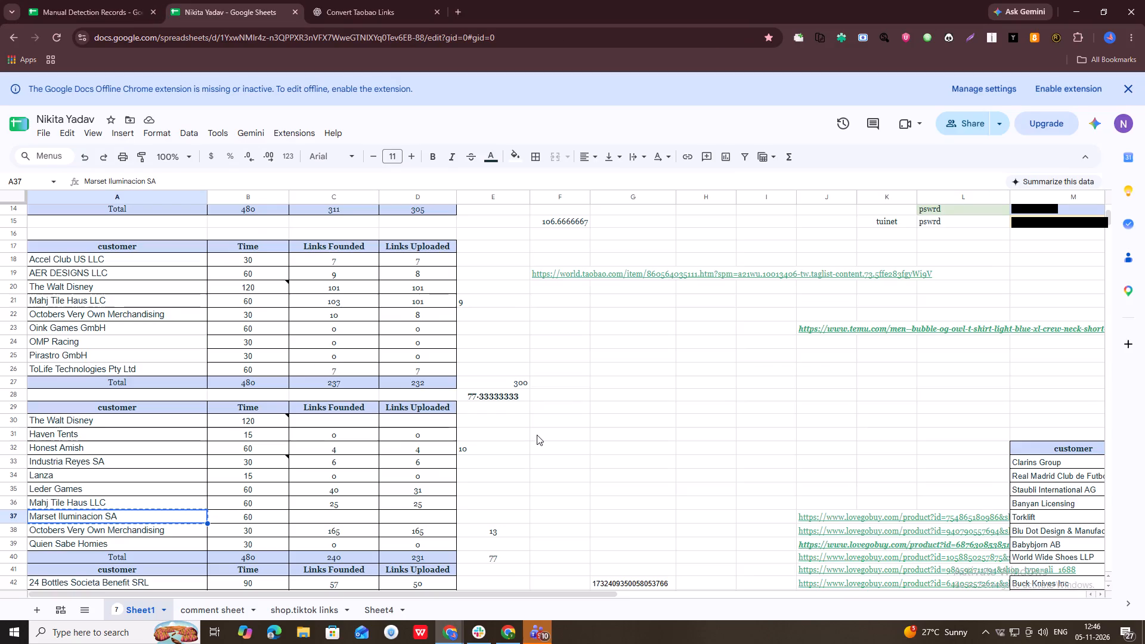
{"action": "key", "text": "Right"}
{"action": "key", "text": "Right"}
{"action": "key", "text": "Left"}
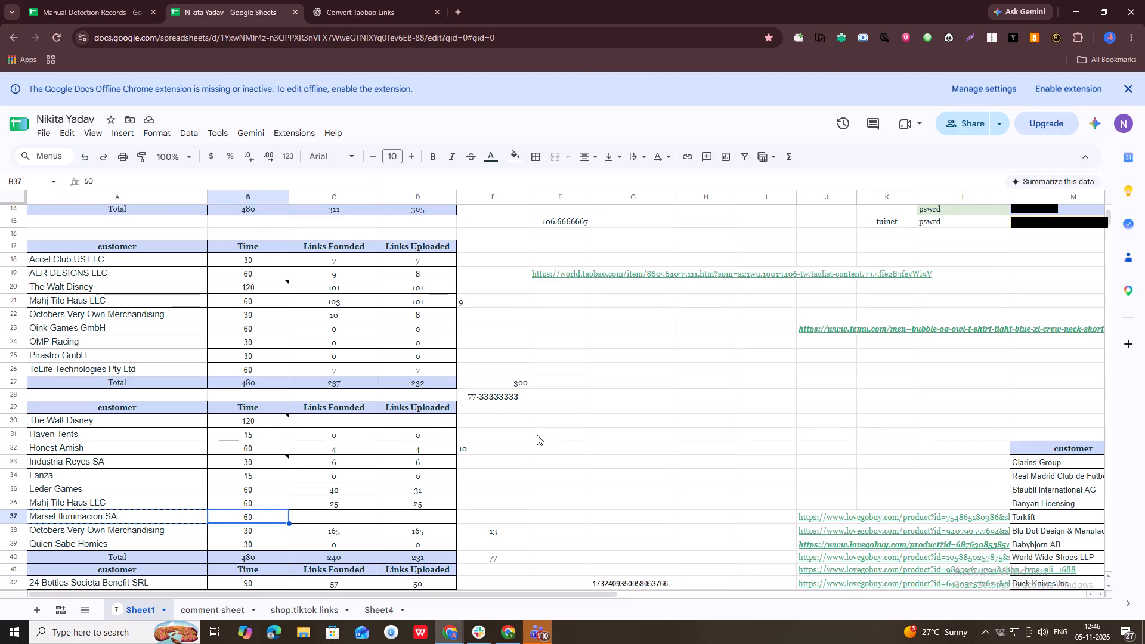
{"action": "key", "text": "Right"}
{"action": "key", "text": "Right"}
{"action": "key", "text": "Left"}
{"action": "key", "text": "Up"}
{"action": "key", "text": "Down"}
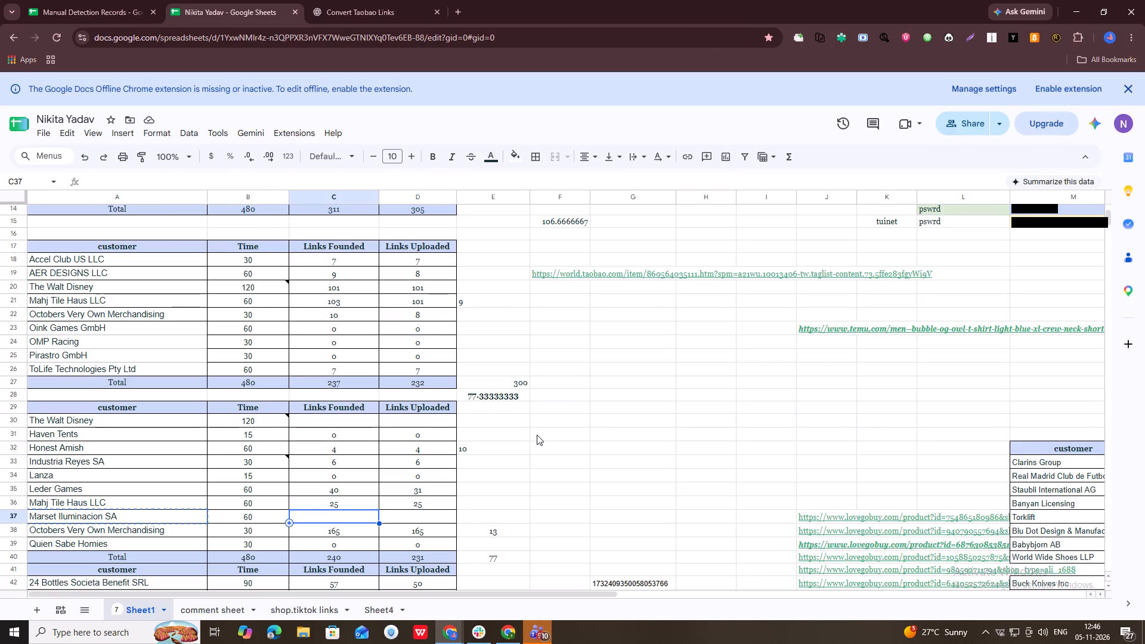
{"action": "key", "text": "Right"}
{"action": "key", "text": "Left"}
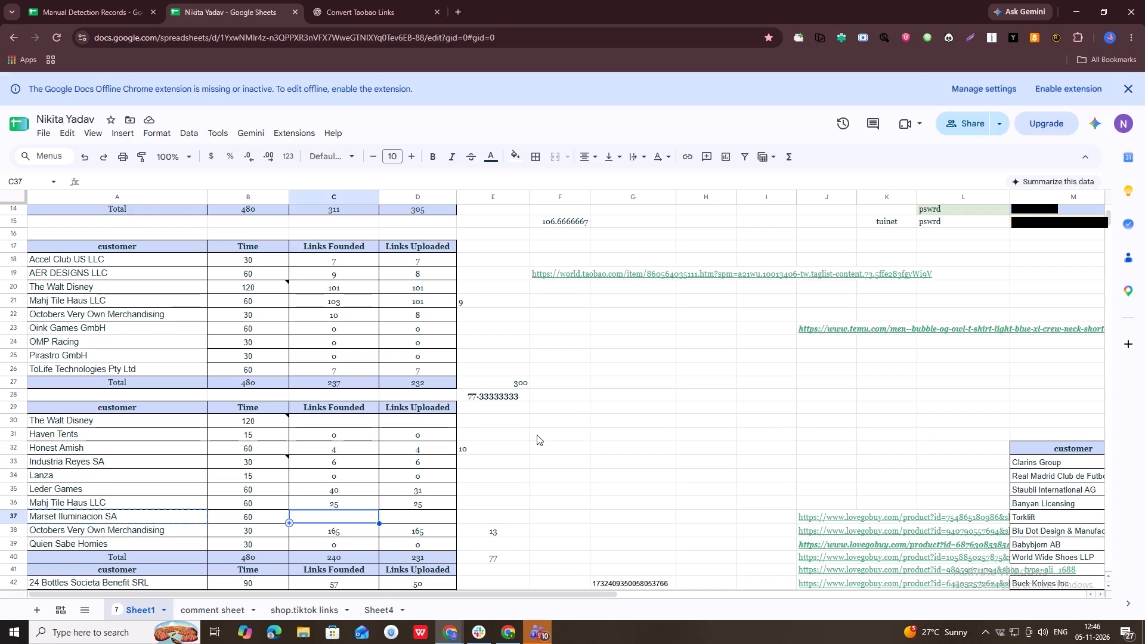
{"action": "left_click", "coordinate": [81, 0]}
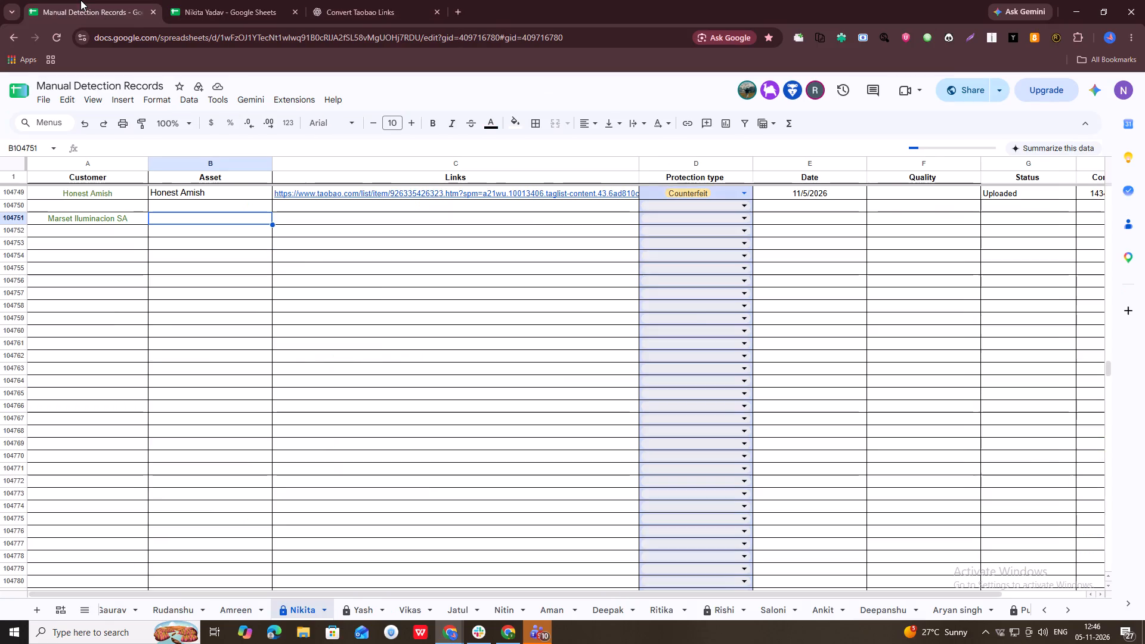
{"action": "key", "text": "alt+Tab"}
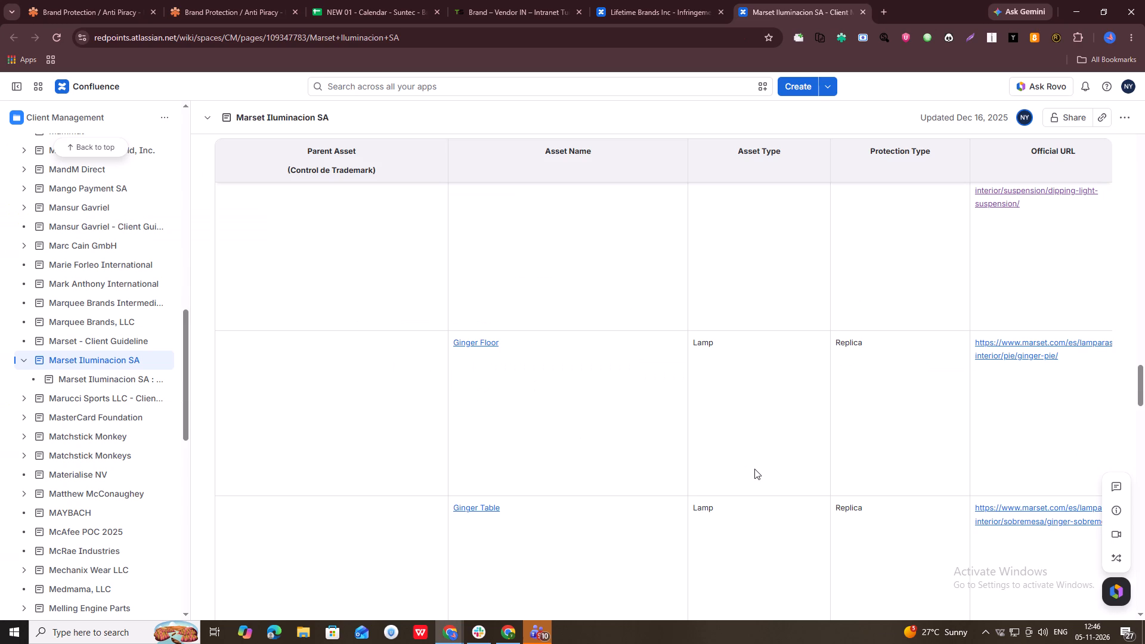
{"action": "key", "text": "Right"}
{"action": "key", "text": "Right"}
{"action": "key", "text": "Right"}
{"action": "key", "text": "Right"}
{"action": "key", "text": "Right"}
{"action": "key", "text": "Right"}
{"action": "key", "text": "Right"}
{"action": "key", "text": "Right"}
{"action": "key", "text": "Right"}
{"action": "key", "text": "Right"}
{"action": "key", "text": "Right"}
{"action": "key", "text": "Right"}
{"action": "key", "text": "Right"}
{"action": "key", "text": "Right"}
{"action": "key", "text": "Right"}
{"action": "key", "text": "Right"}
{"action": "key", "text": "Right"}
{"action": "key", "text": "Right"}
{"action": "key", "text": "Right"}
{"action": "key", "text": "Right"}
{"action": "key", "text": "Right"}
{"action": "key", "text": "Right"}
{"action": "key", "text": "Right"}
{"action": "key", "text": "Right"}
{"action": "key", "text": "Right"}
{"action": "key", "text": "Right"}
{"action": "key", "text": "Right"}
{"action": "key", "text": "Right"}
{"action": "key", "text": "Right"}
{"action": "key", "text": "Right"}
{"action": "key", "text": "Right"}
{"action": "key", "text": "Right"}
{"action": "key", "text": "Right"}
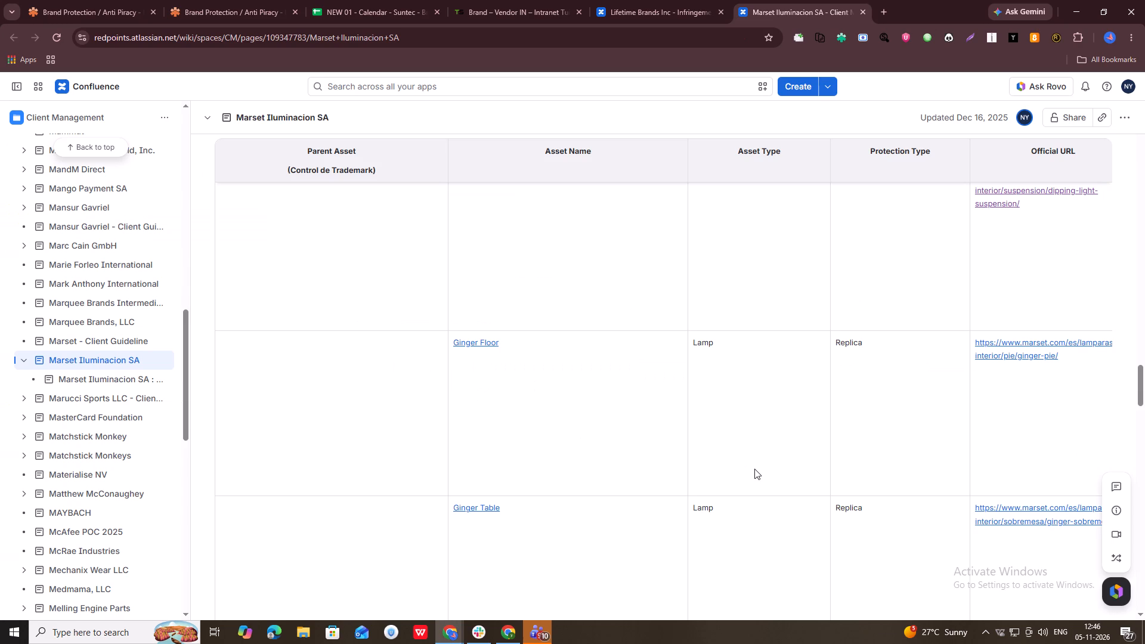
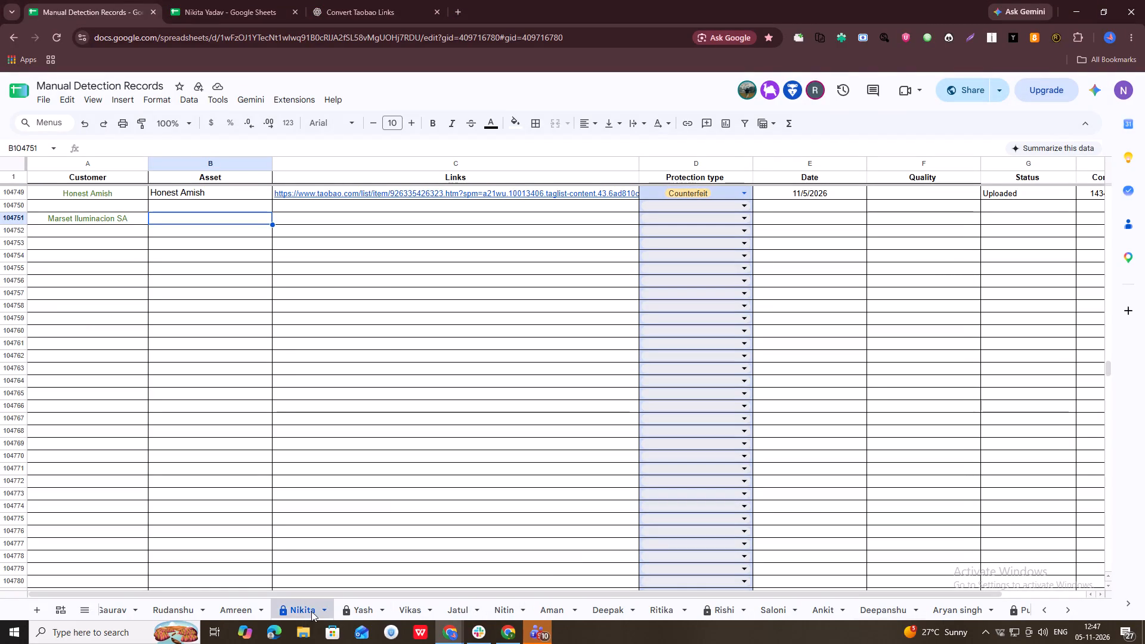
Examine the Form Responses 1 sheet, including its Timestamp column options and last cell, and return to the Nikita sheet.
{"action": "scroll", "coordinate": [311, 610], "scroll_direction": "up", "scroll_amount": 7}
{"action": "left_click", "coordinate": [155, 608]}
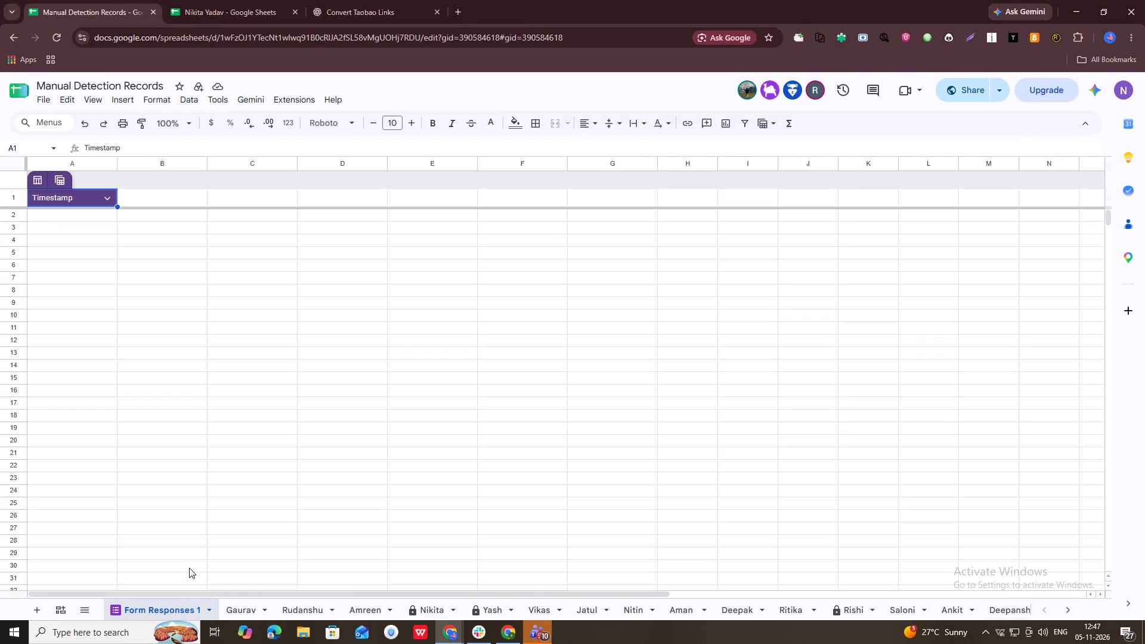
{"action": "scroll", "coordinate": [309, 442], "scroll_direction": "up", "scroll_amount": 8}
{"action": "left_click", "coordinate": [108, 199]}
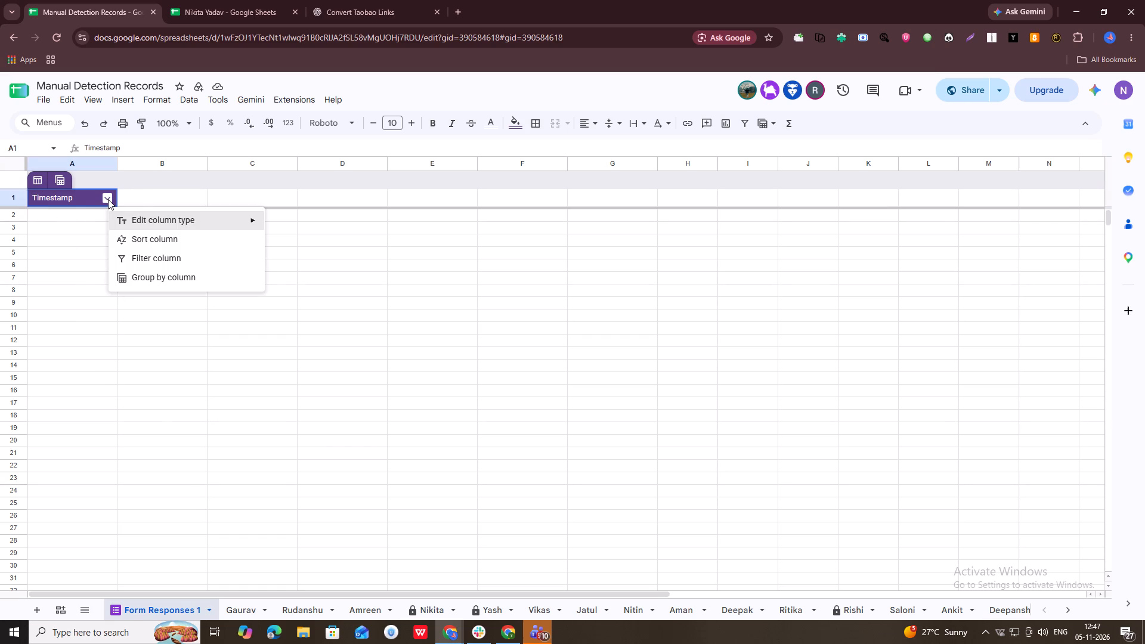
{"action": "left_click", "coordinate": [74, 198]}
{"action": "left_click", "coordinate": [46, 185]}
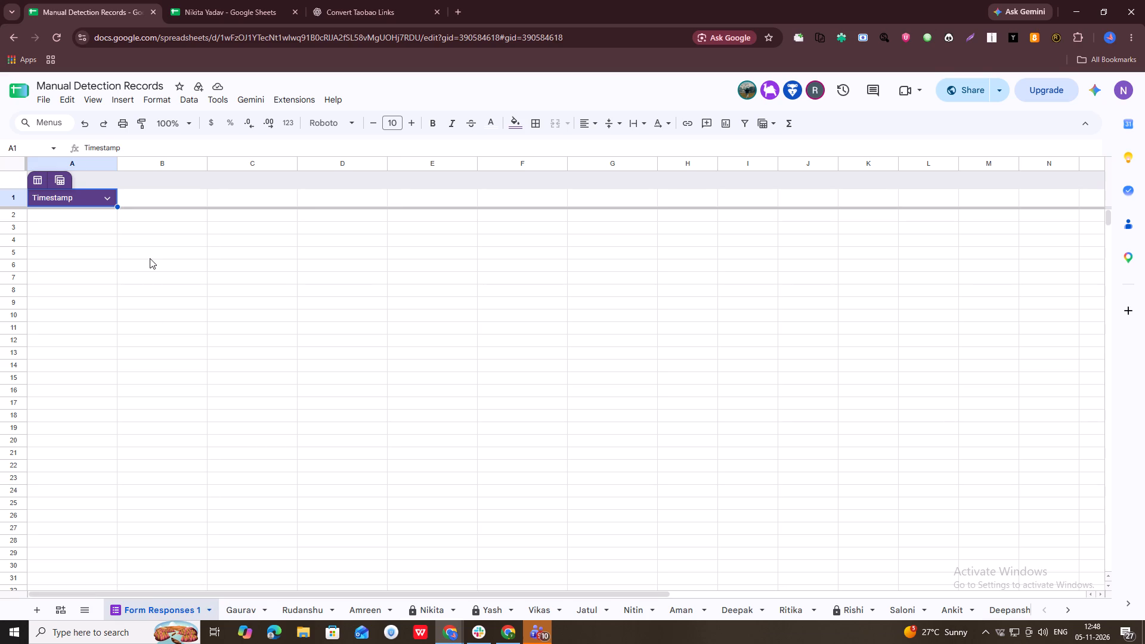
{"action": "left_click", "coordinate": [107, 197]}
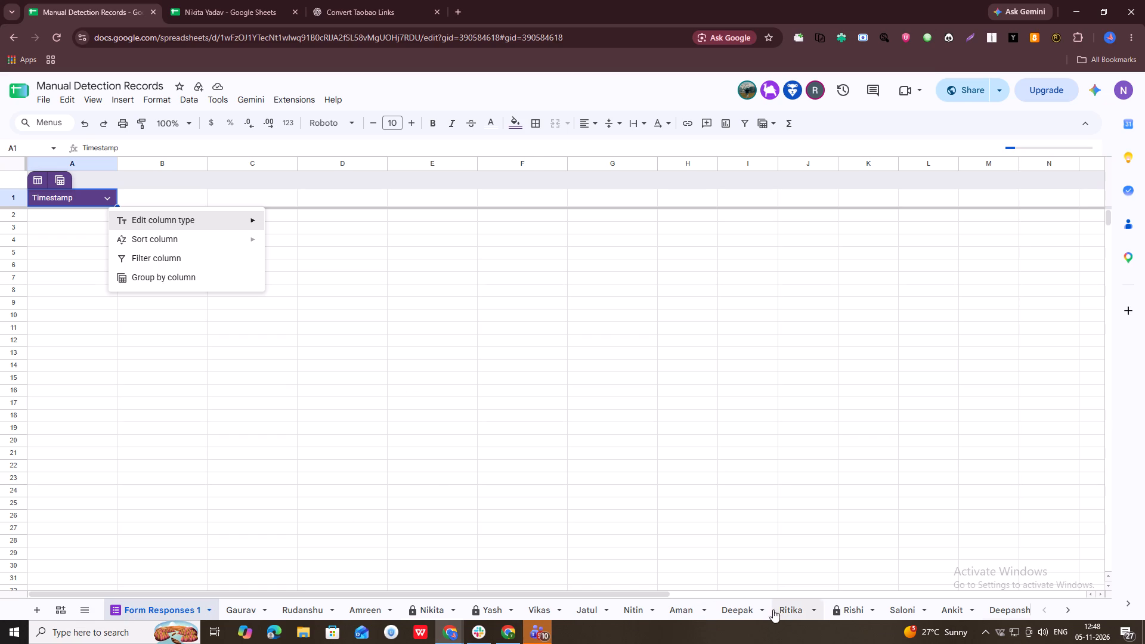
{"action": "key", "text": "ctrl+End"}
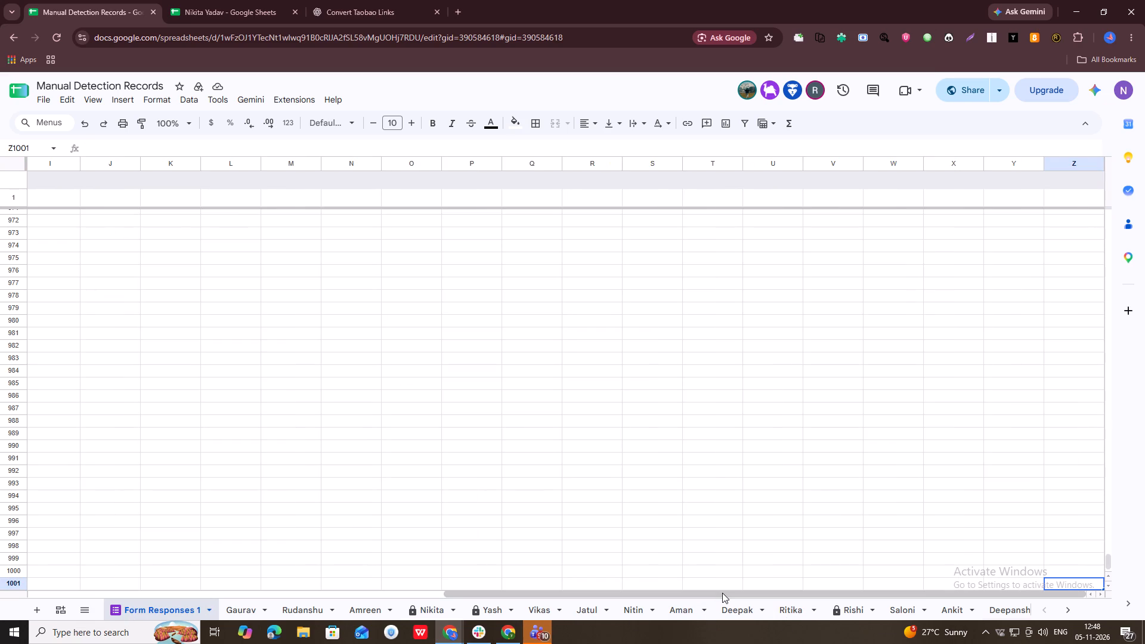
{"action": "left_click", "coordinate": [435, 610]}
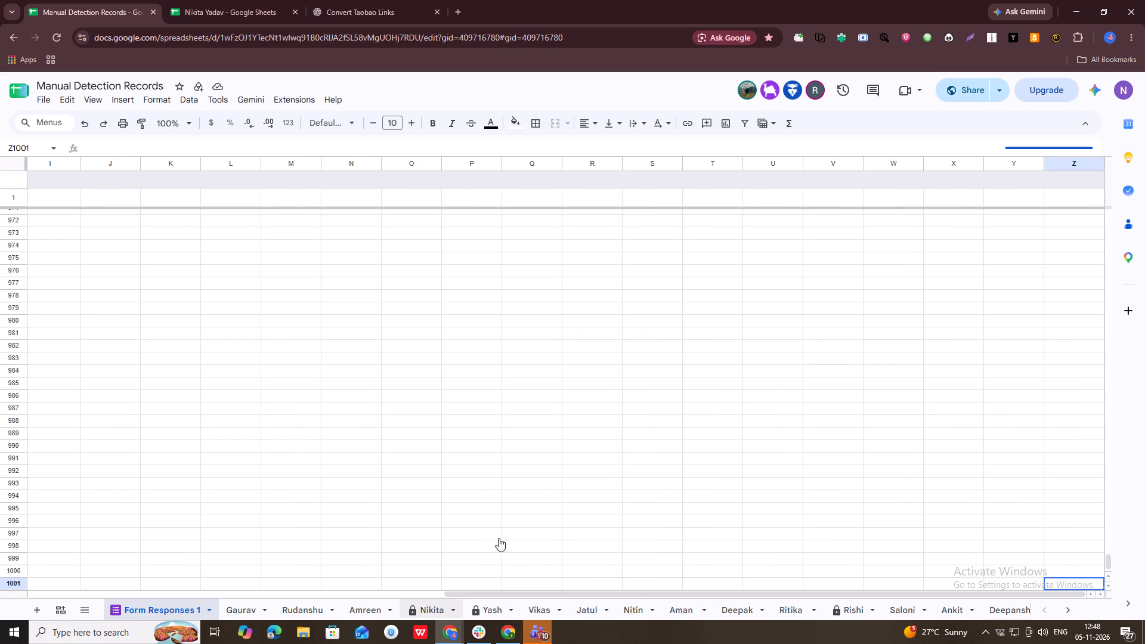
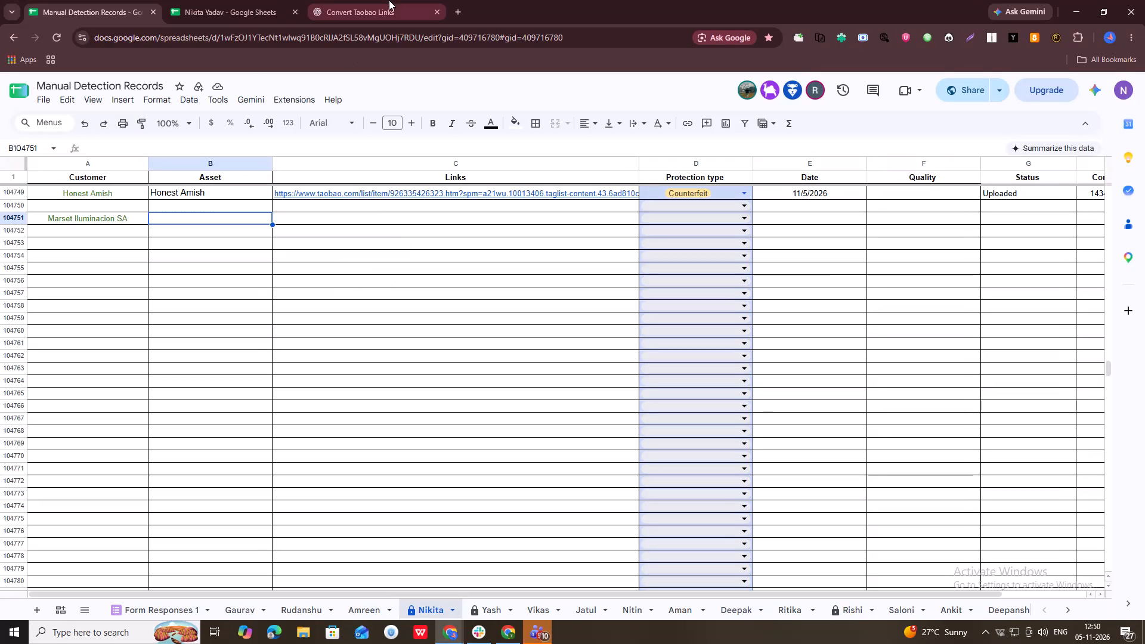
Switch to the Marset Iluminacion SA page in Confluence and examine the Assets table, including protection types, official URLs and reference images.
{"action": "key", "text": "alt+Tab"}
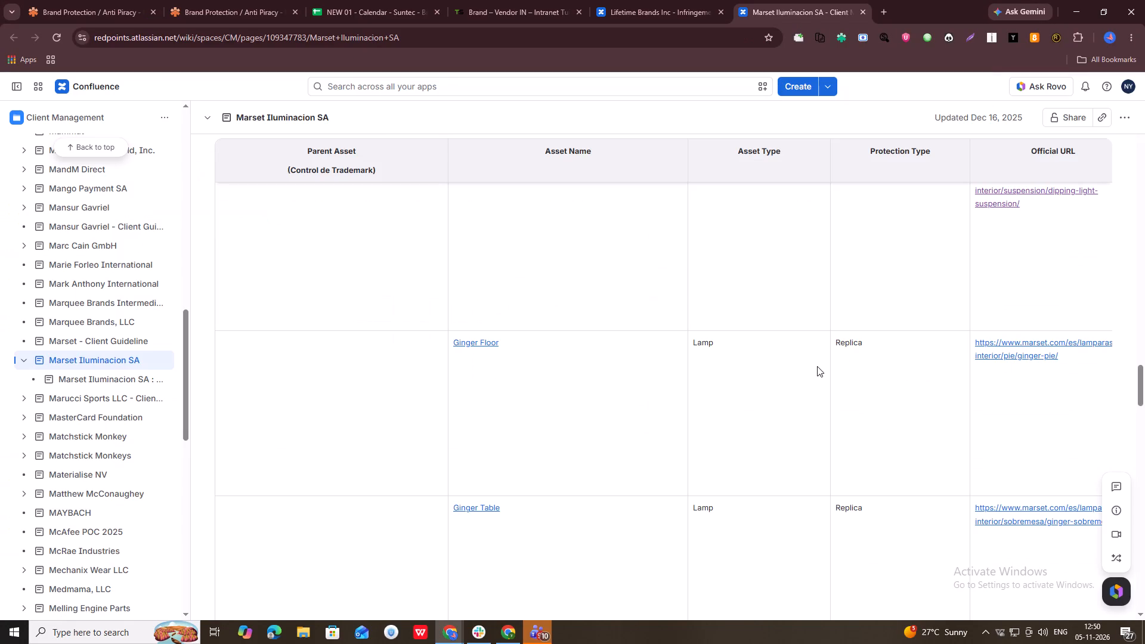
{"action": "key", "text": "Right"}
{"action": "scroll", "coordinate": [685, 515], "scroll_direction": "down", "scroll_amount": 2}
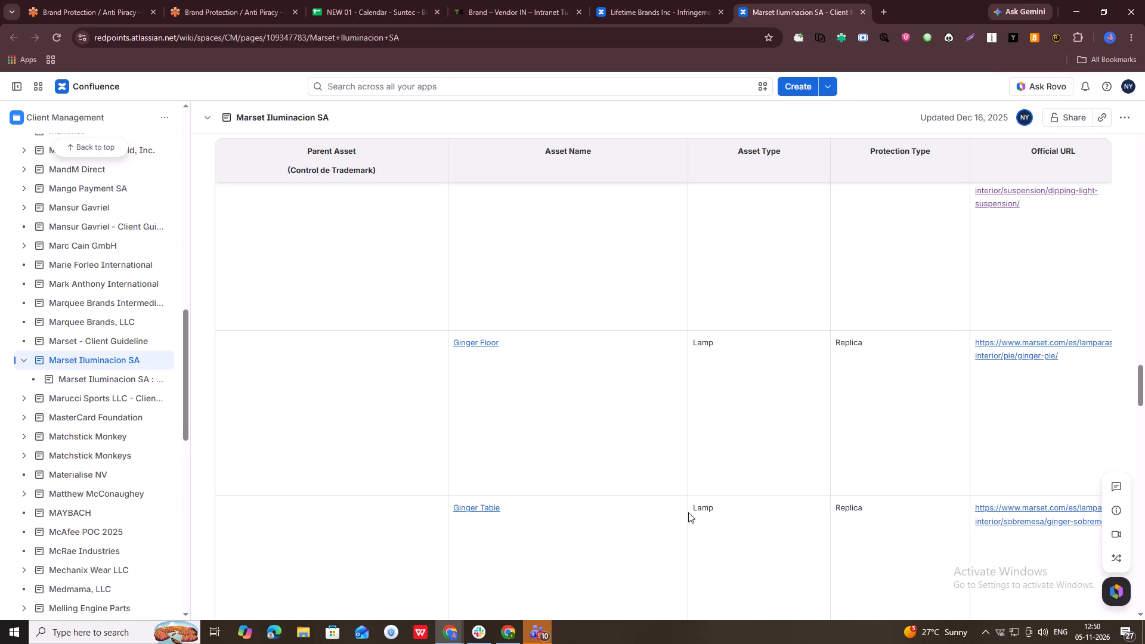
{"action": "scroll", "coordinate": [688, 512], "scroll_direction": "down", "scroll_amount": 2}
{"action": "scroll", "coordinate": [804, 470], "scroll_direction": "down", "scroll_amount": 5}
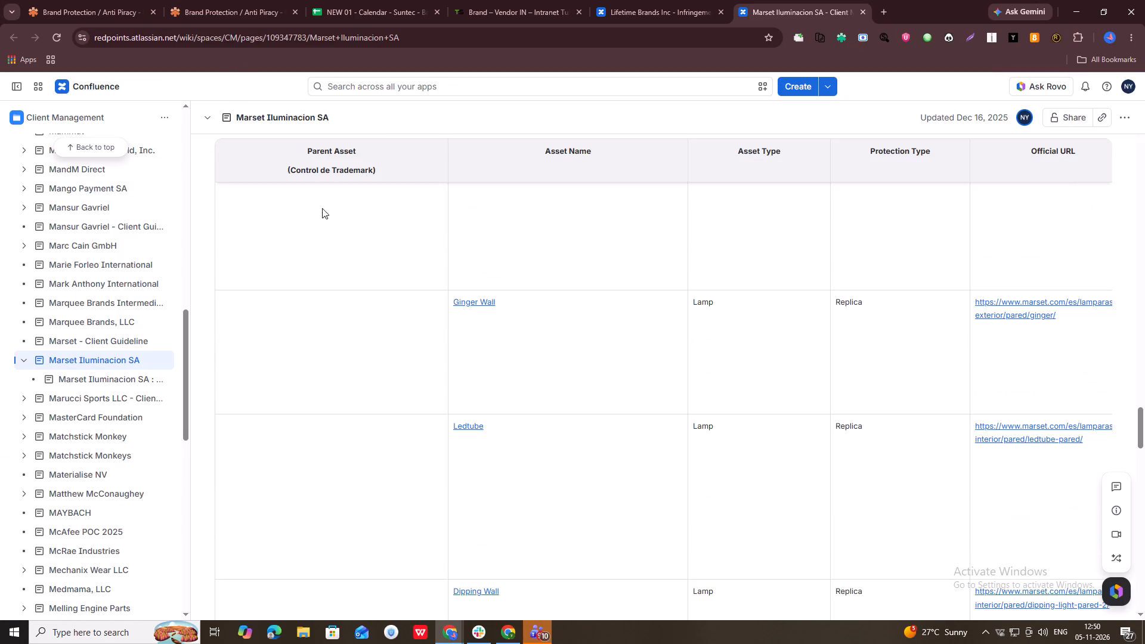
{"action": "scroll", "coordinate": [732, 380], "scroll_direction": "down", "scroll_amount": 4}
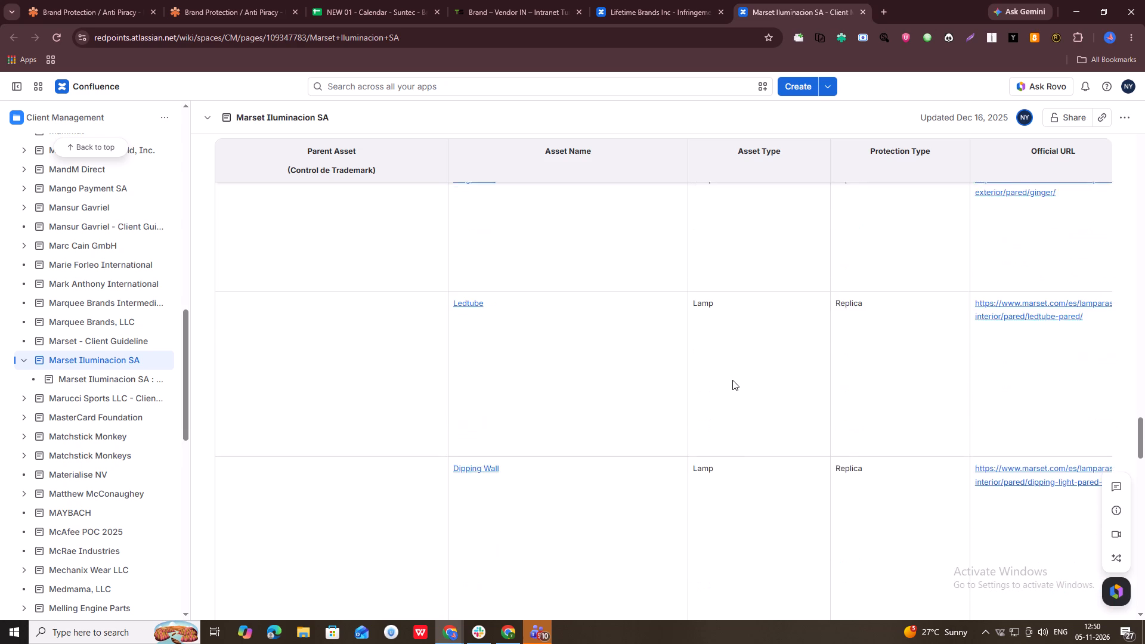
{"action": "scroll", "coordinate": [732, 380], "scroll_direction": "down", "scroll_amount": 20}
{"action": "scroll", "coordinate": [732, 380], "scroll_direction": "down", "scroll_amount": 2}
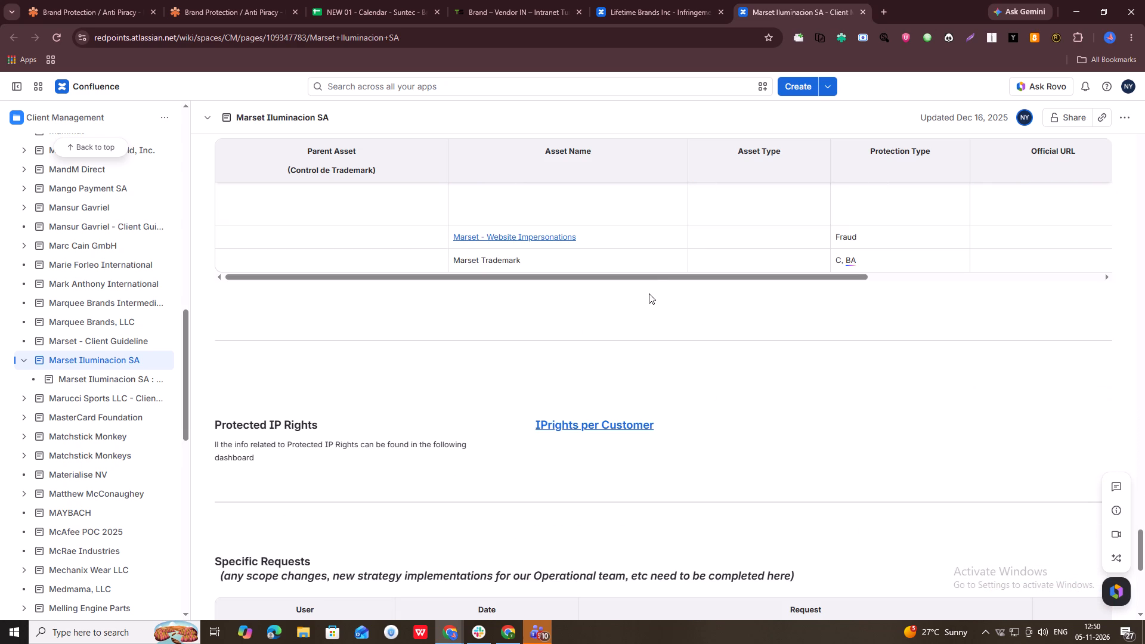
{"action": "left_click_drag", "start_coordinate": [654, 275], "coordinate": [800, 279]}
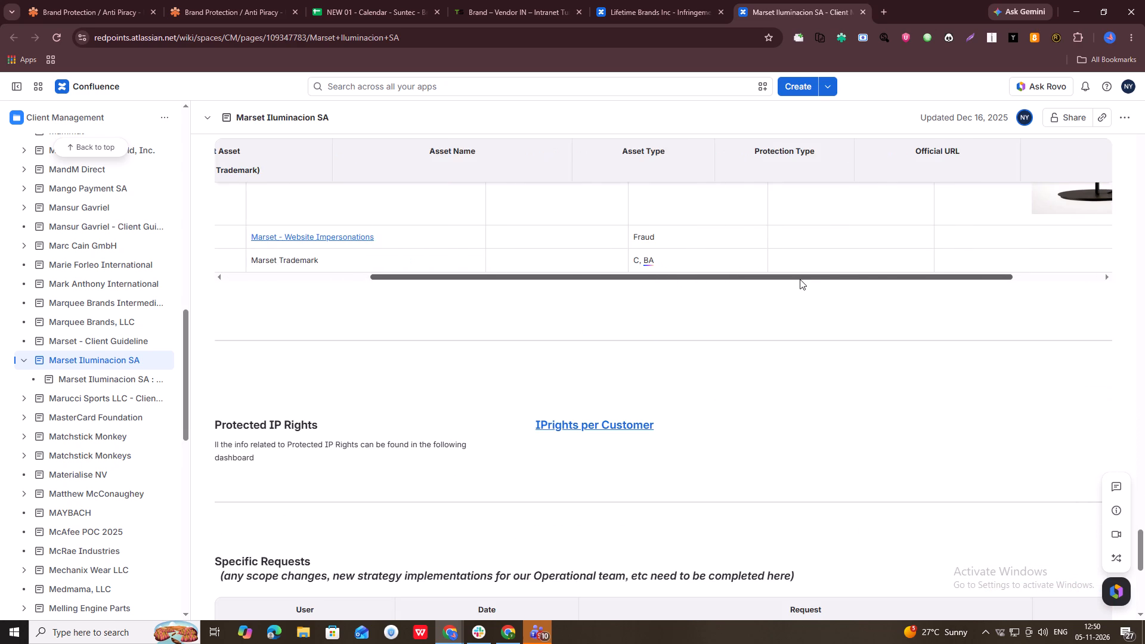
{"action": "left_click_drag", "start_coordinate": [800, 279], "coordinate": [818, 280]}
{"action": "scroll", "coordinate": [728, 249], "scroll_direction": "up", "scroll_amount": 8}
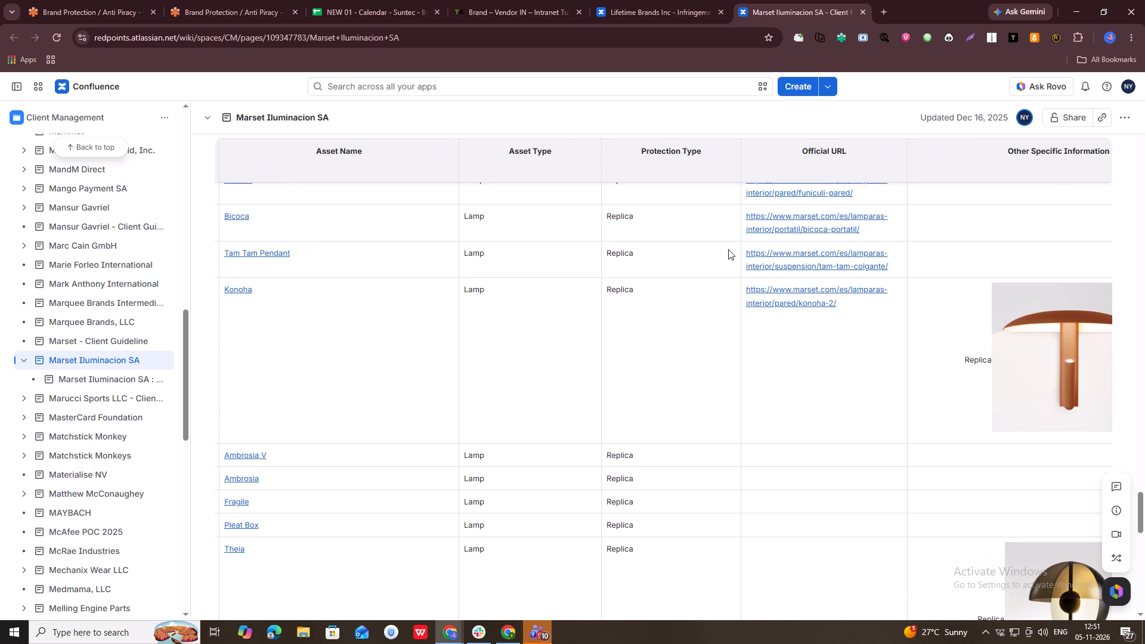
{"action": "scroll", "coordinate": [728, 249], "scroll_direction": "up", "scroll_amount": 8}
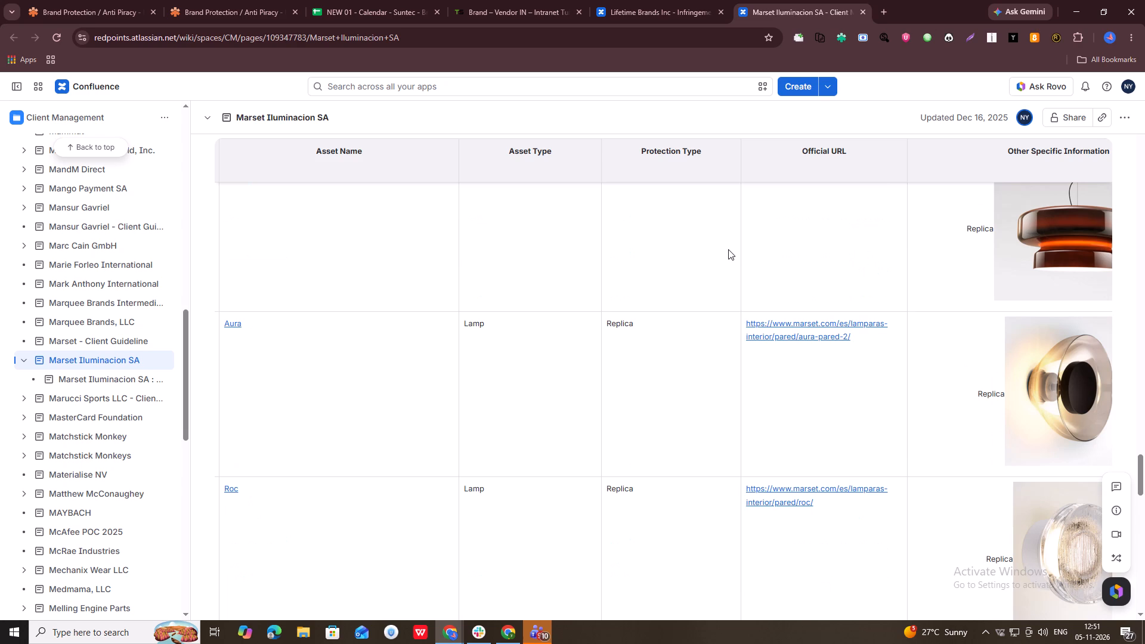
{"action": "scroll", "coordinate": [728, 249], "scroll_direction": "up", "scroll_amount": 4}
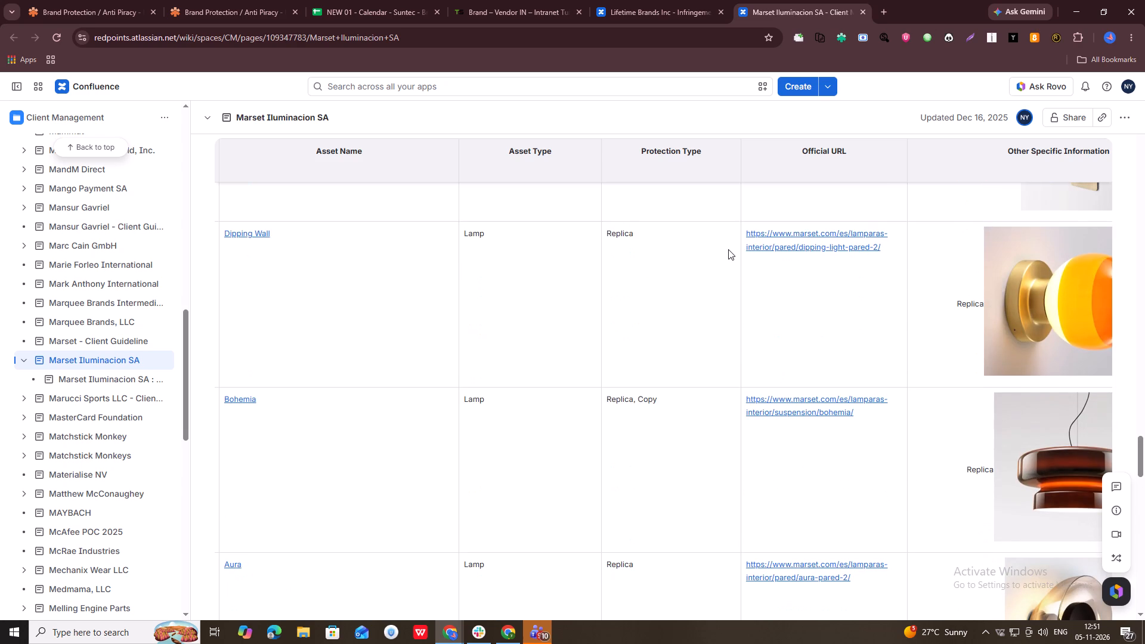
{"action": "scroll", "coordinate": [728, 249], "scroll_direction": "up", "scroll_amount": 2}
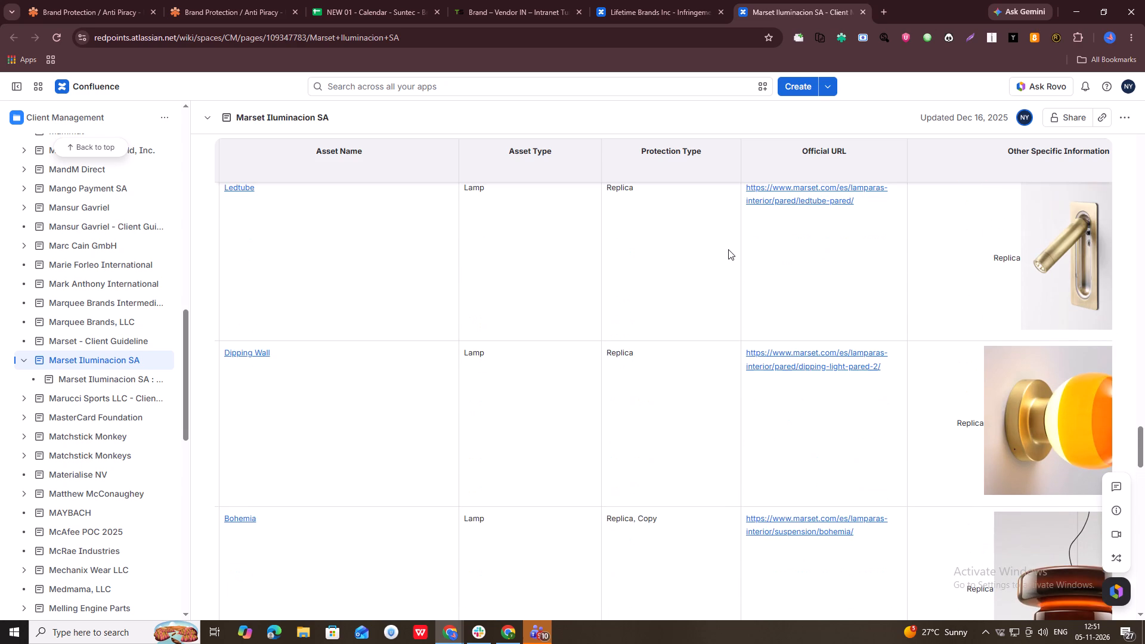
{"action": "scroll", "coordinate": [728, 249], "scroll_direction": "up", "scroll_amount": 8}
{"action": "scroll", "coordinate": [728, 249], "scroll_direction": "down", "scroll_amount": 3}
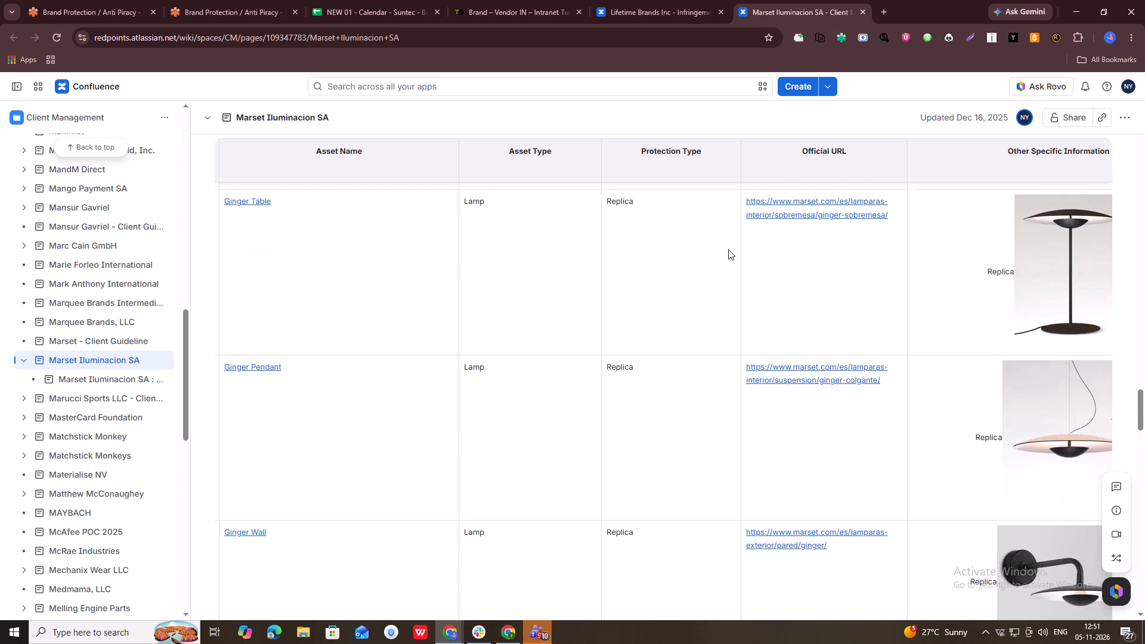
{"action": "scroll", "coordinate": [728, 249], "scroll_direction": "down", "scroll_amount": 1}
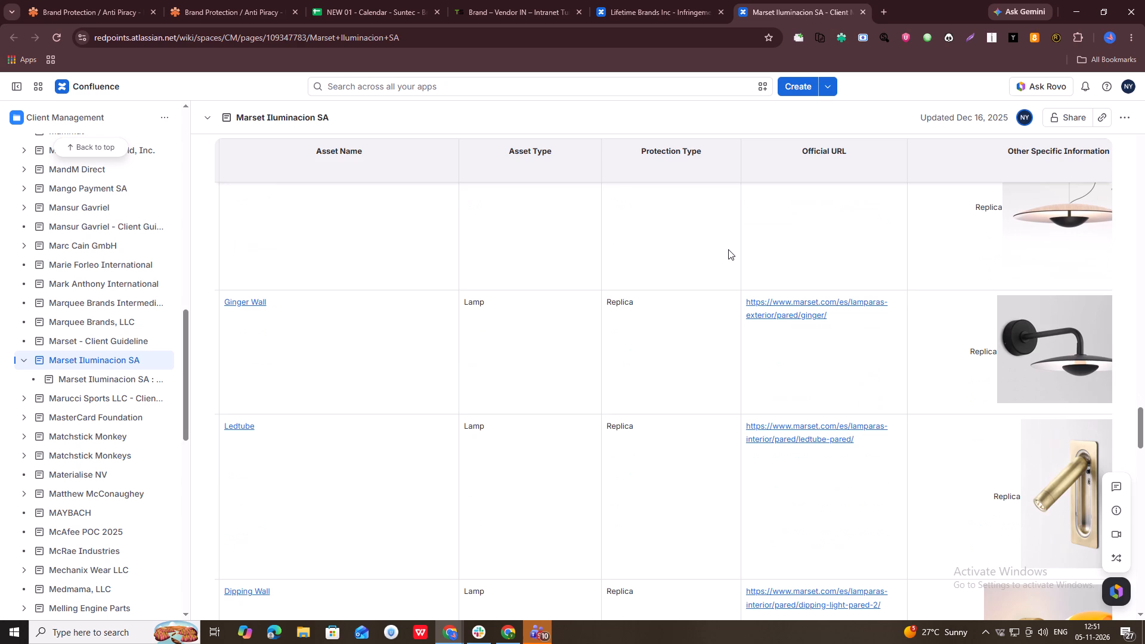
{"action": "scroll", "coordinate": [728, 249], "scroll_direction": "up", "scroll_amount": 11}
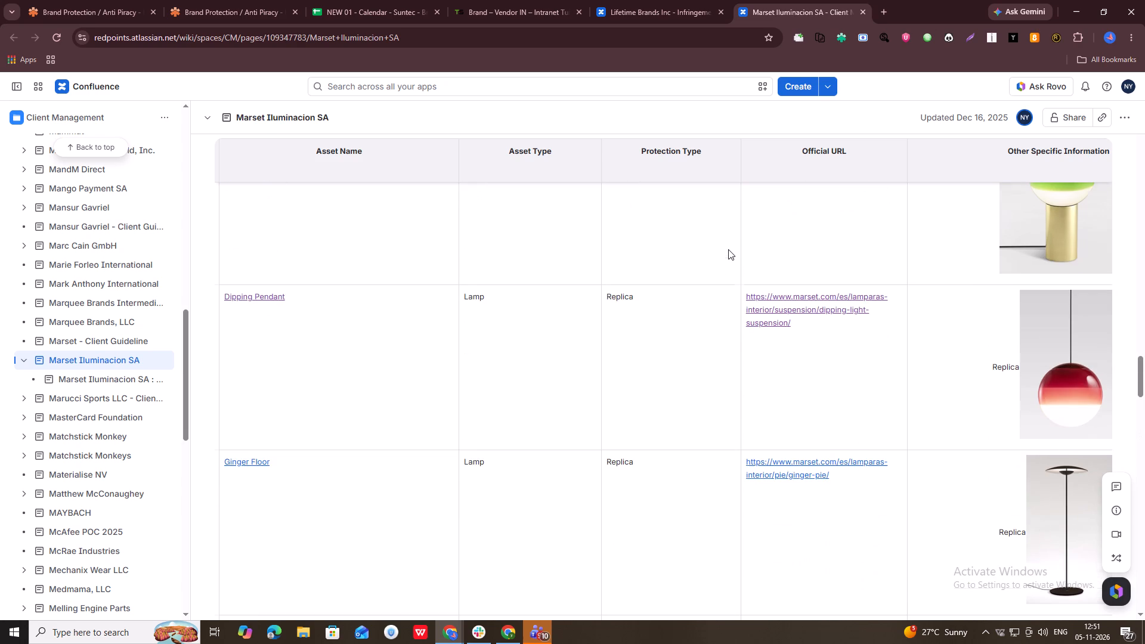
{"action": "scroll", "coordinate": [728, 249], "scroll_direction": "up", "scroll_amount": 3}
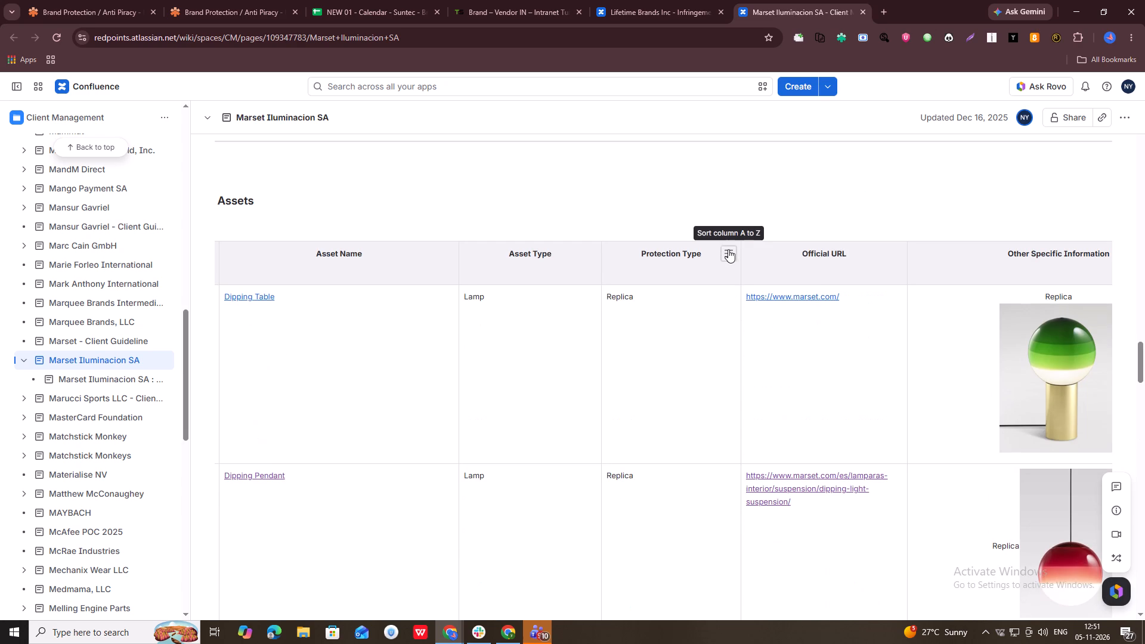
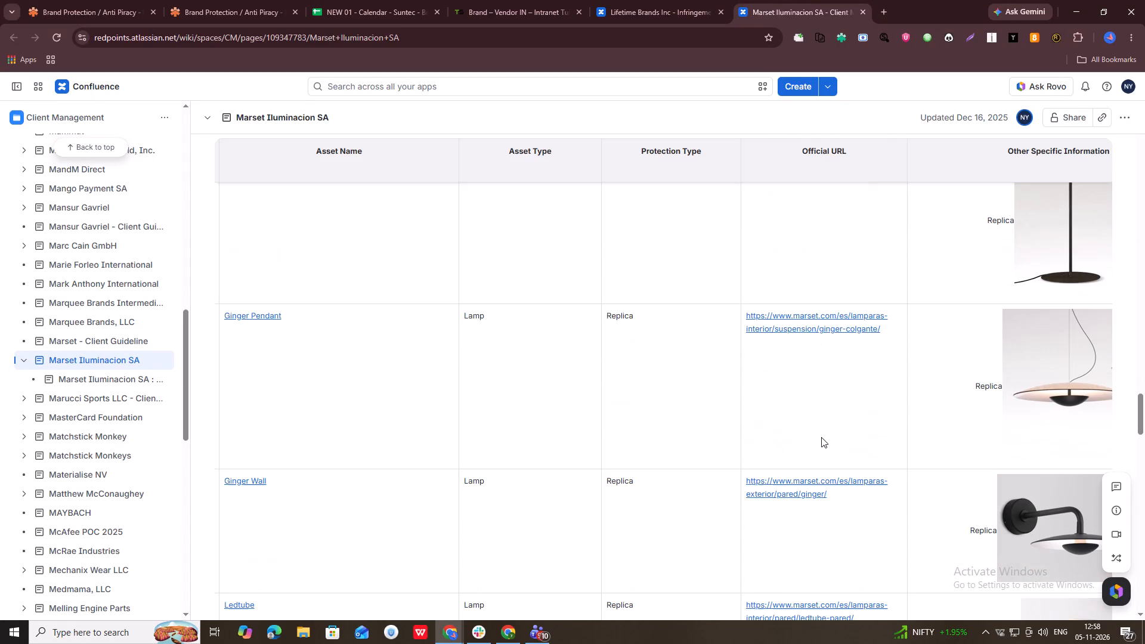
Switch to the other Chrome window and search Google Images for "site:taobao.com marset".
{"action": "scroll", "coordinate": [821, 437], "scroll_direction": "down", "scroll_amount": 6}
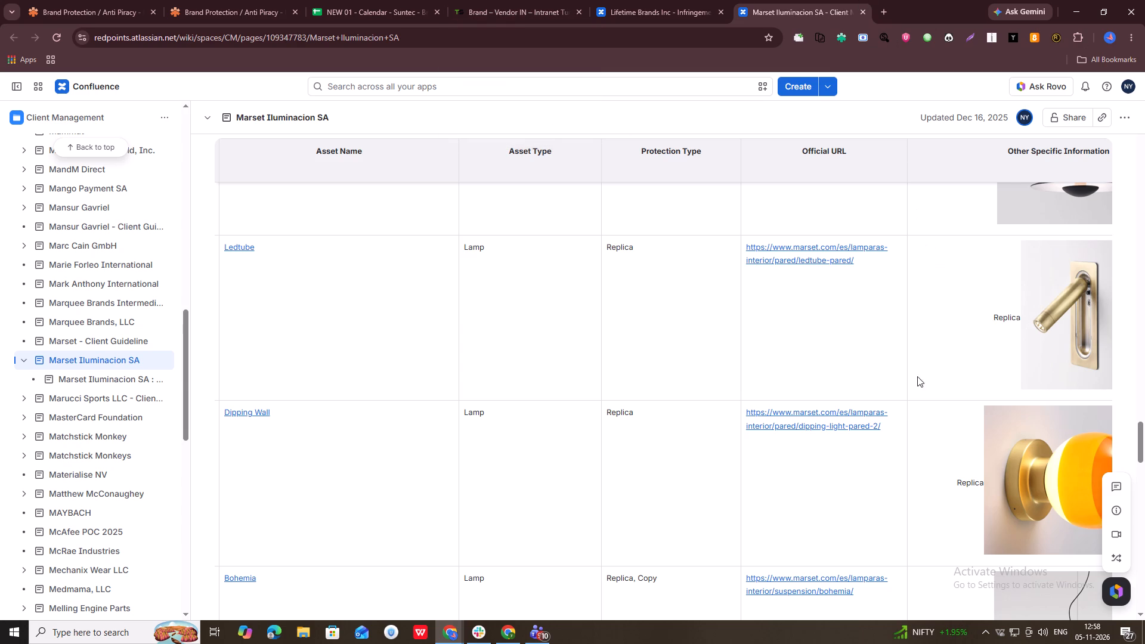
{"action": "key", "text": "alt+Tab"}
{"action": "key", "text": "alt+Tab"}
{"action": "key", "text": "alt+Tab"}
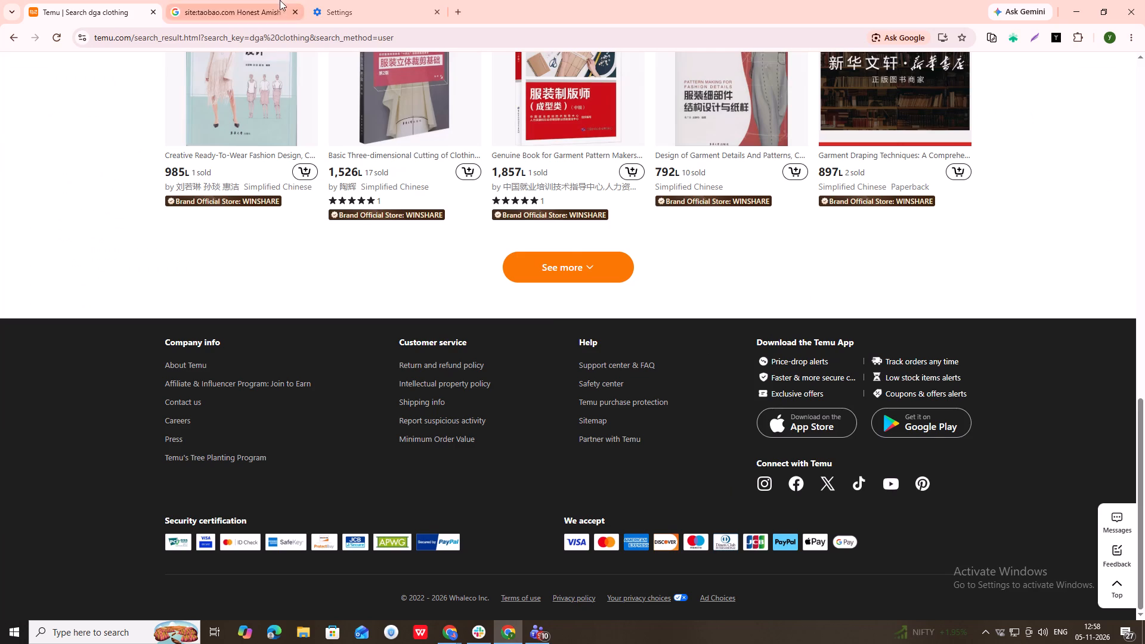
{"action": "scroll", "coordinate": [367, 301], "scroll_direction": "up", "scroll_amount": 11}
{"action": "left_click", "coordinate": [252, 0]}
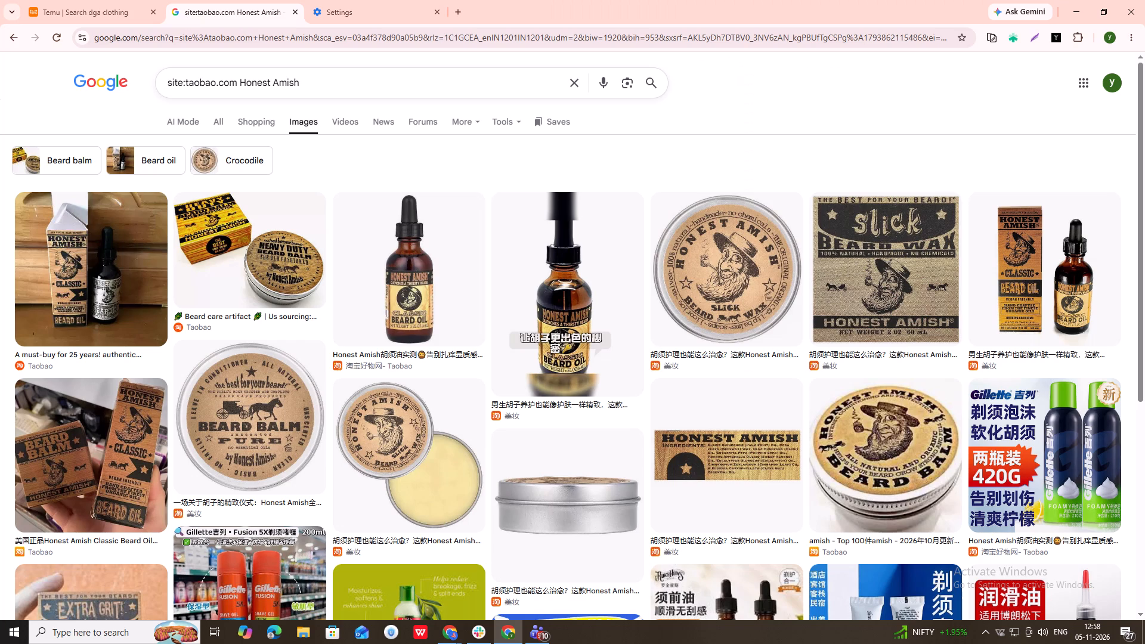
{"action": "left_click_drag", "start_coordinate": [243, 82], "coordinate": [357, 78]}
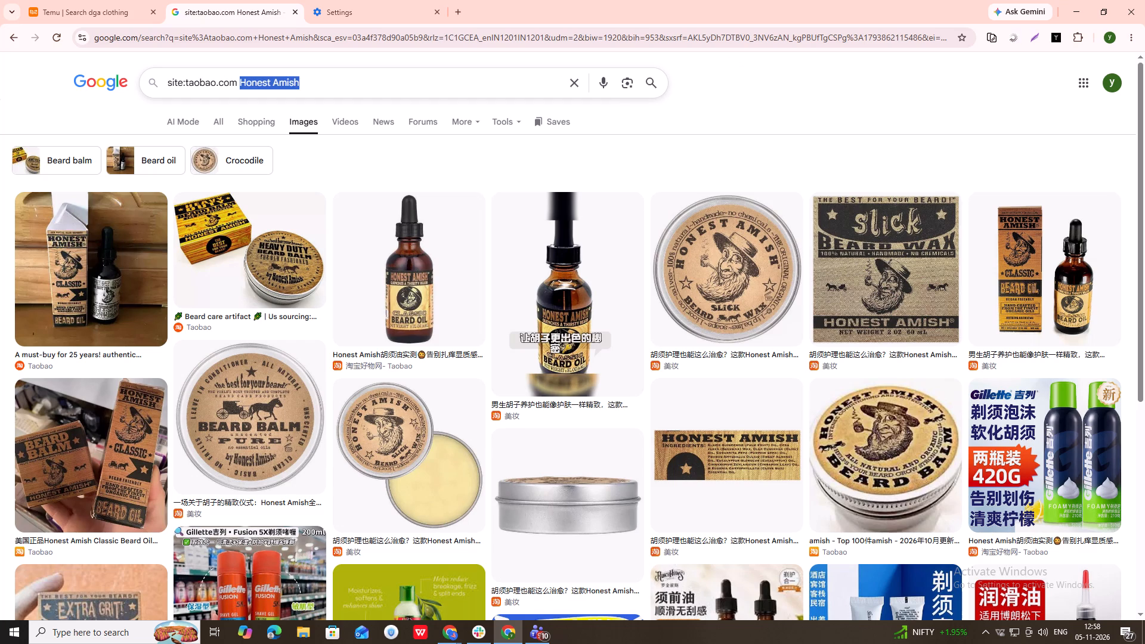
{"action": "type", "text": "marset"}
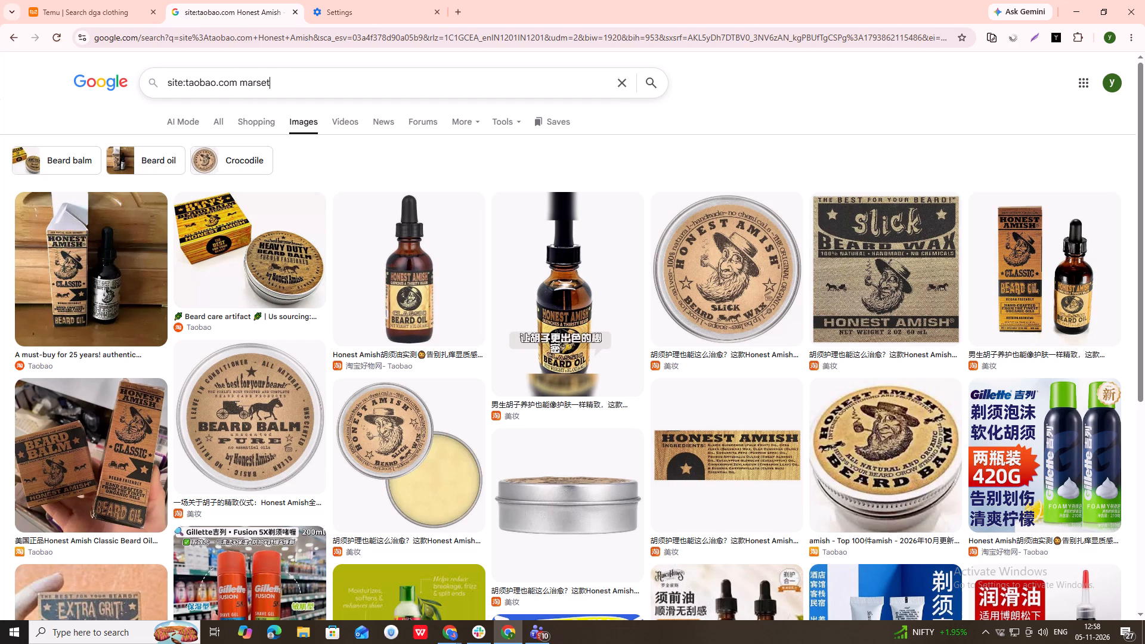
{"action": "key", "text": "Return"}
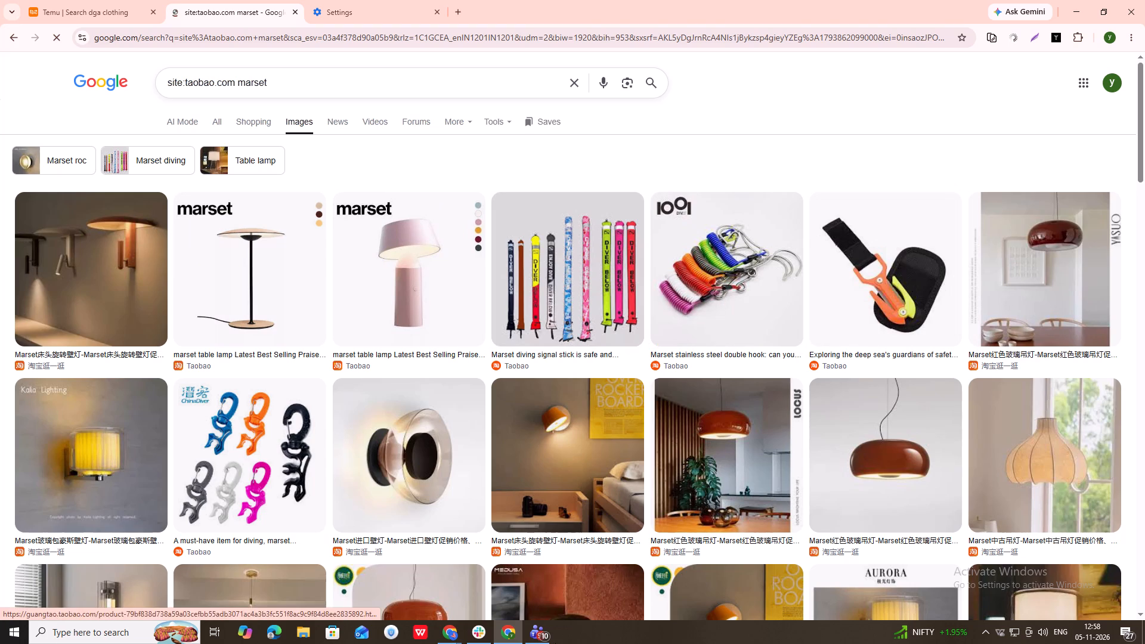
Look through the image results for Marset lamps and open the Taobao "marset table lamp" product page in its own tab.
{"action": "scroll", "coordinate": [611, 391], "scroll_direction": "down", "scroll_amount": 4}
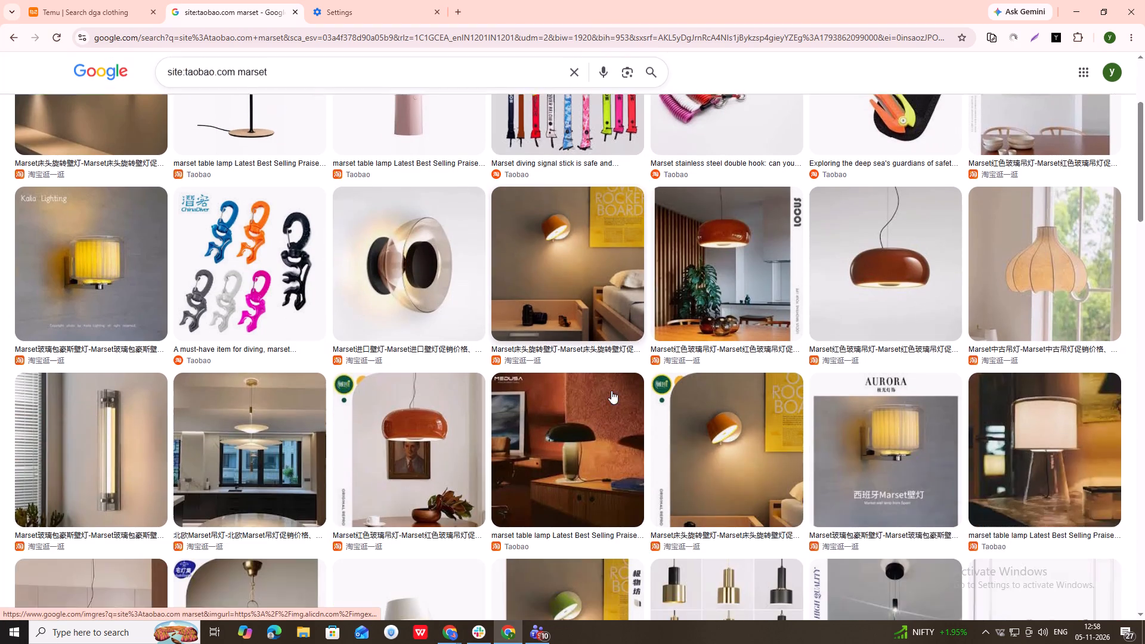
{"action": "scroll", "coordinate": [843, 403], "scroll_direction": "down", "scroll_amount": 3}
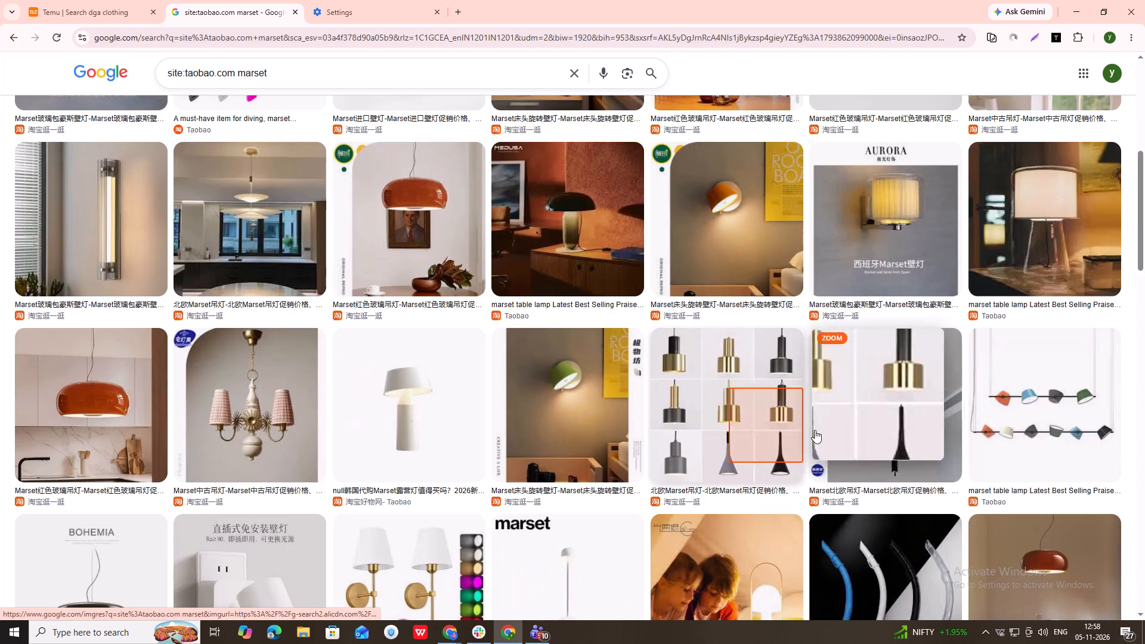
{"action": "scroll", "coordinate": [570, 388], "scroll_direction": "down", "scroll_amount": 3}
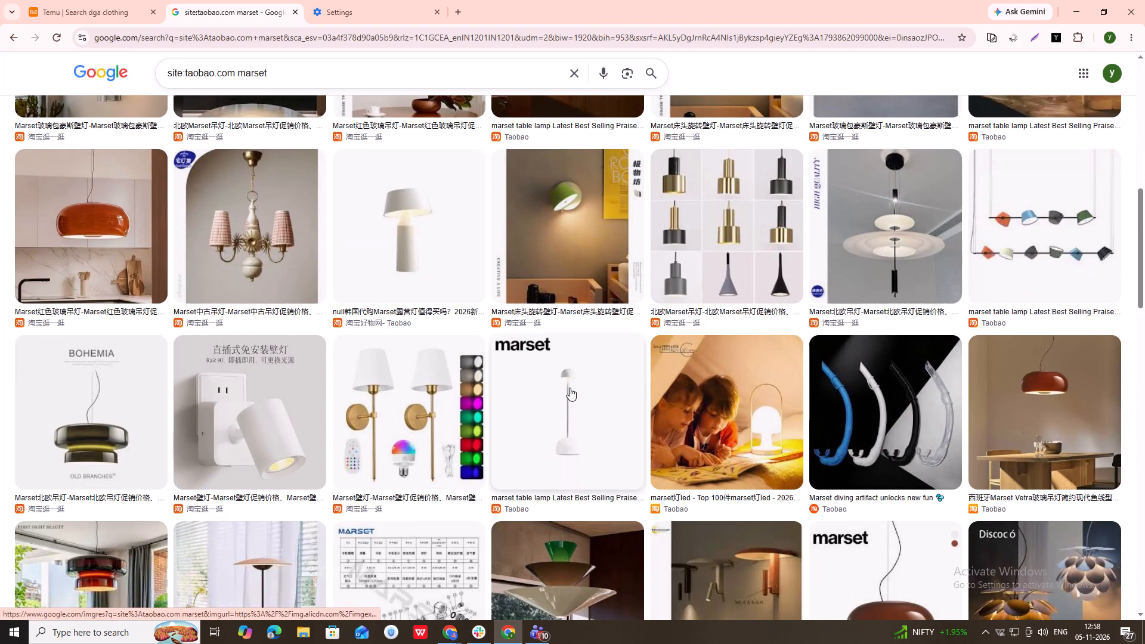
{"action": "scroll", "coordinate": [710, 373], "scroll_direction": "down", "scroll_amount": 3}
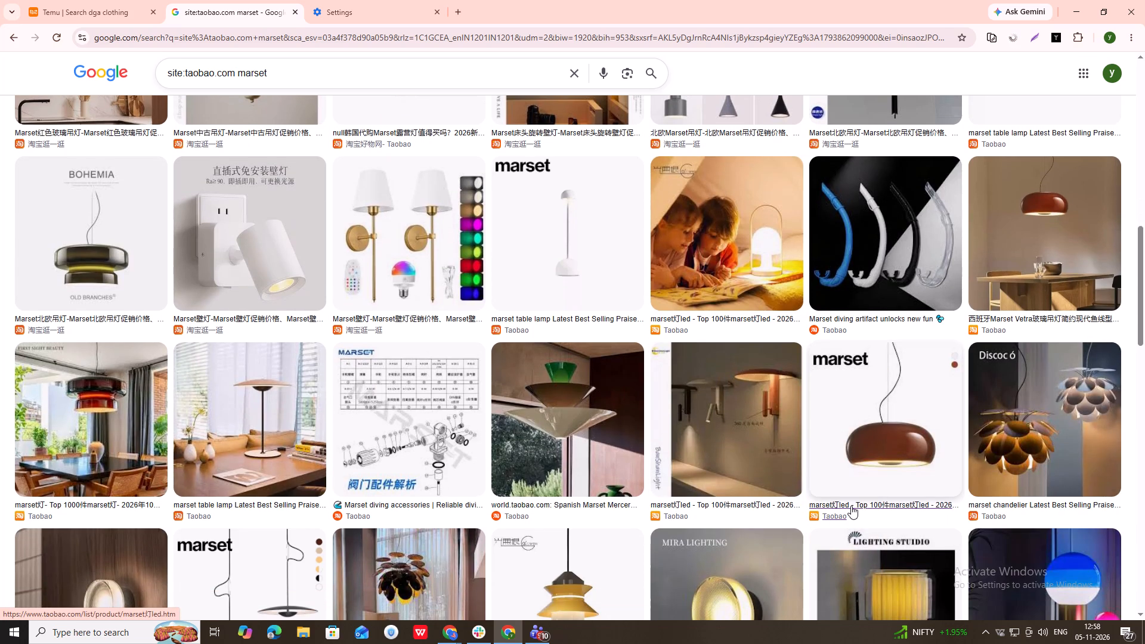
{"action": "scroll", "coordinate": [851, 506], "scroll_direction": "down", "scroll_amount": 4}
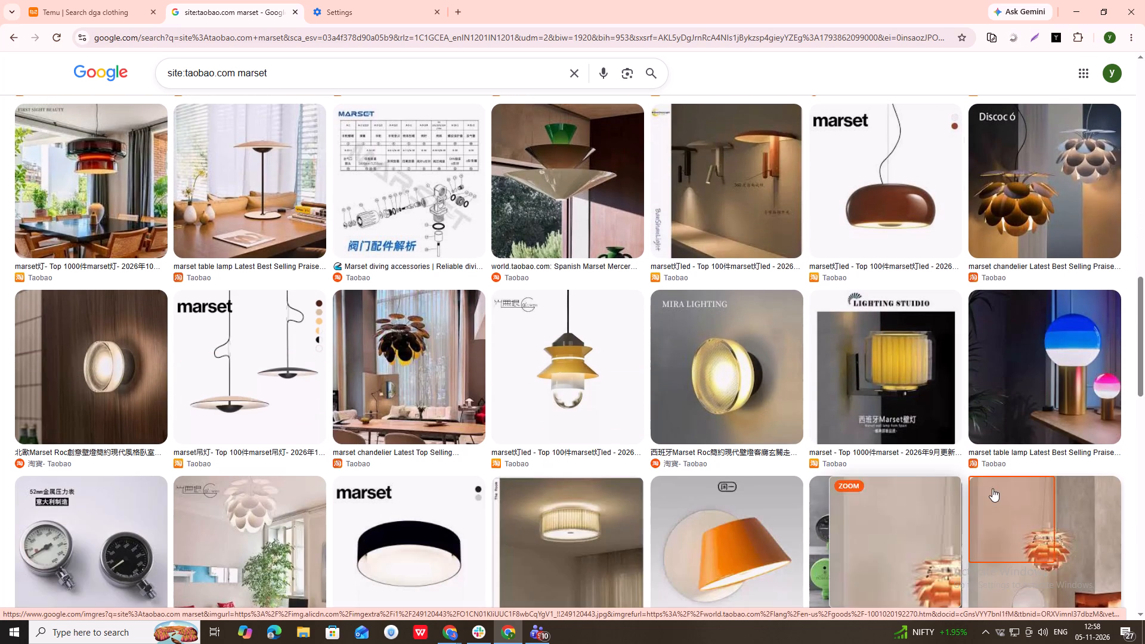
{"action": "middle_click", "coordinate": [999, 457]}
{"action": "scroll", "coordinate": [999, 457], "scroll_direction": "down", "scroll_amount": 4}
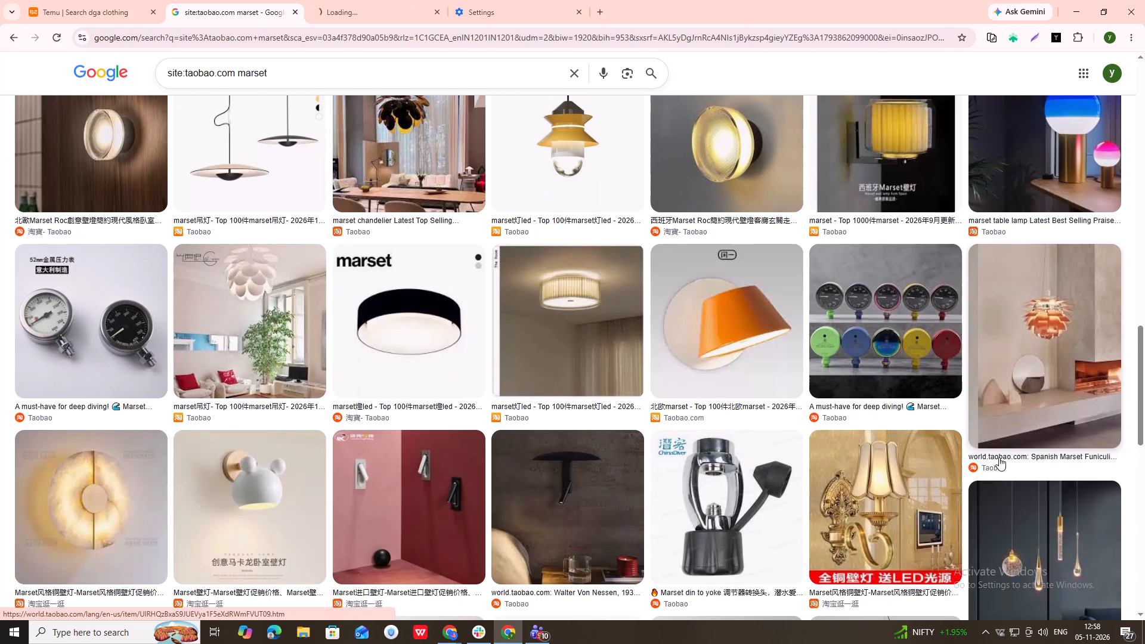
{"action": "scroll", "coordinate": [892, 525], "scroll_direction": "down", "scroll_amount": 3}
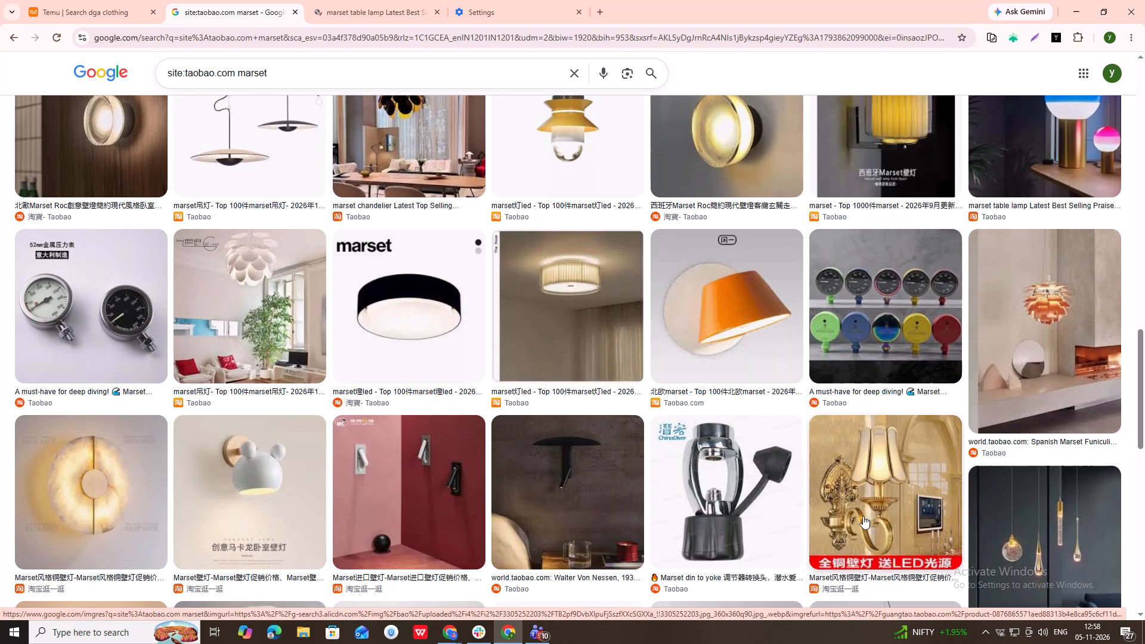
{"action": "left_click", "coordinate": [346, 0]}
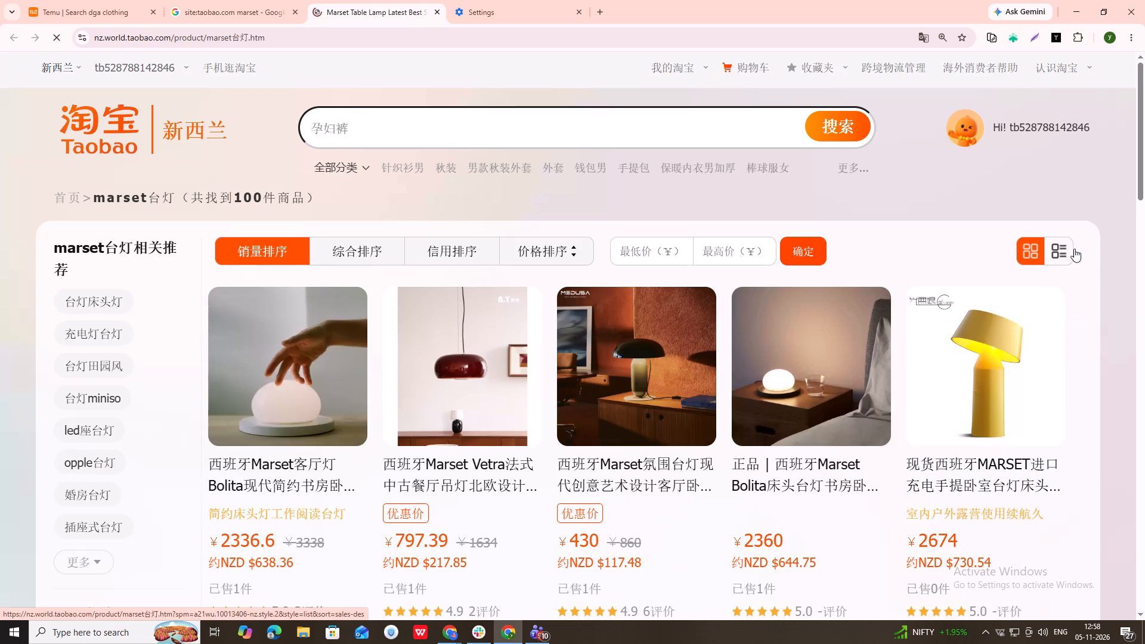
Show the Marset table lamp results as a list and examine the listings' titles, pictures and prices.
{"action": "left_click", "coordinate": [1065, 284]}
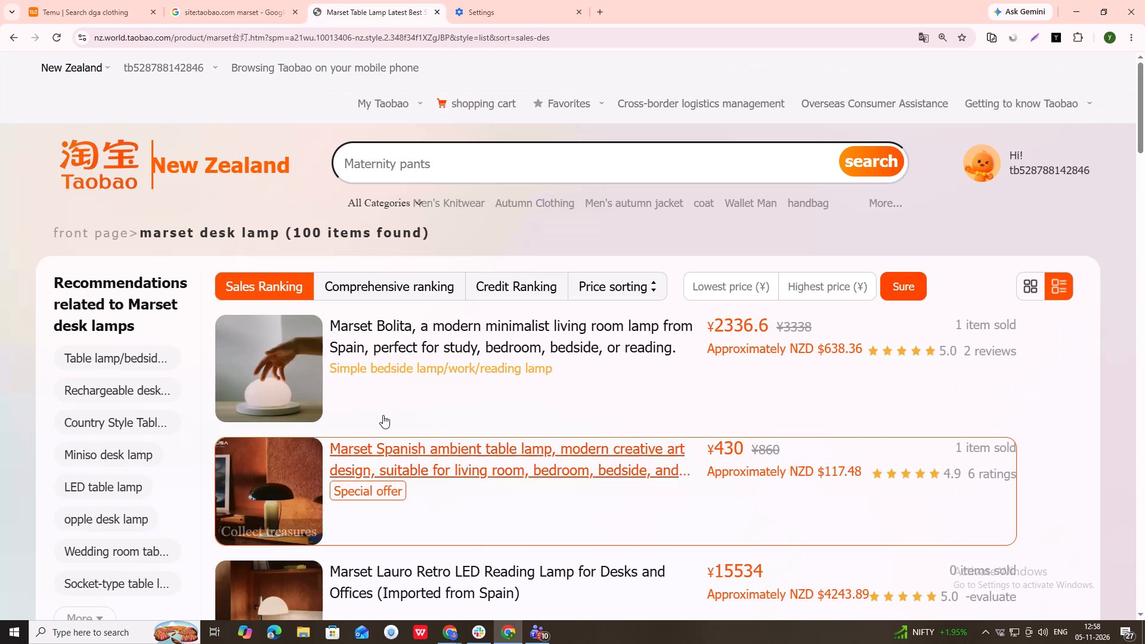
{"action": "scroll", "coordinate": [567, 457], "scroll_direction": "down", "scroll_amount": 5}
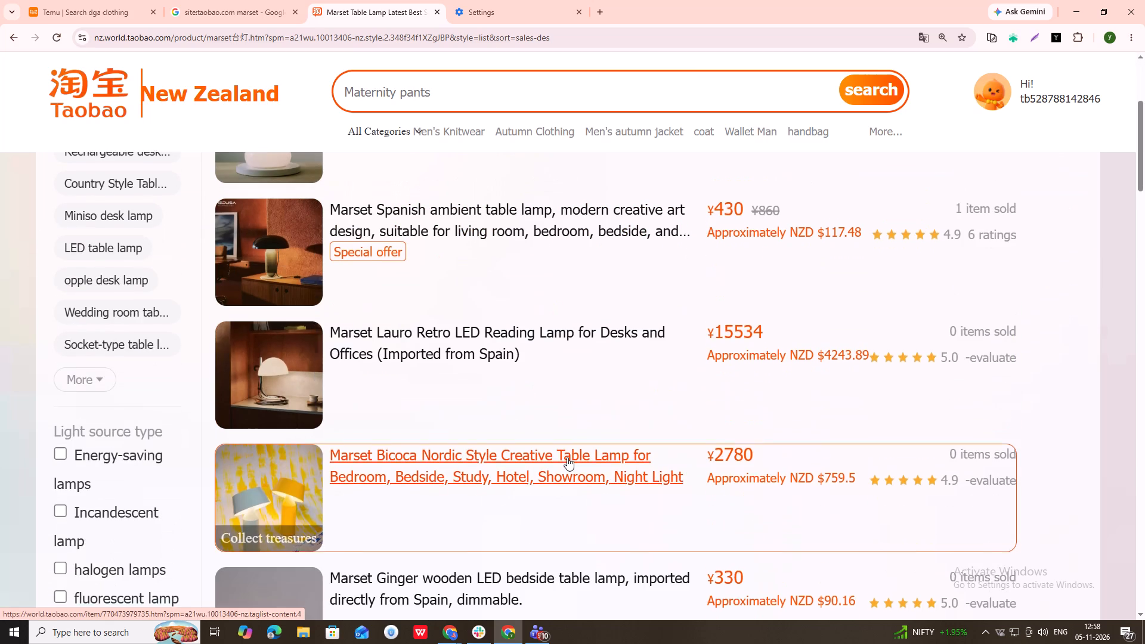
{"action": "scroll", "coordinate": [567, 457], "scroll_direction": "down", "scroll_amount": 4}
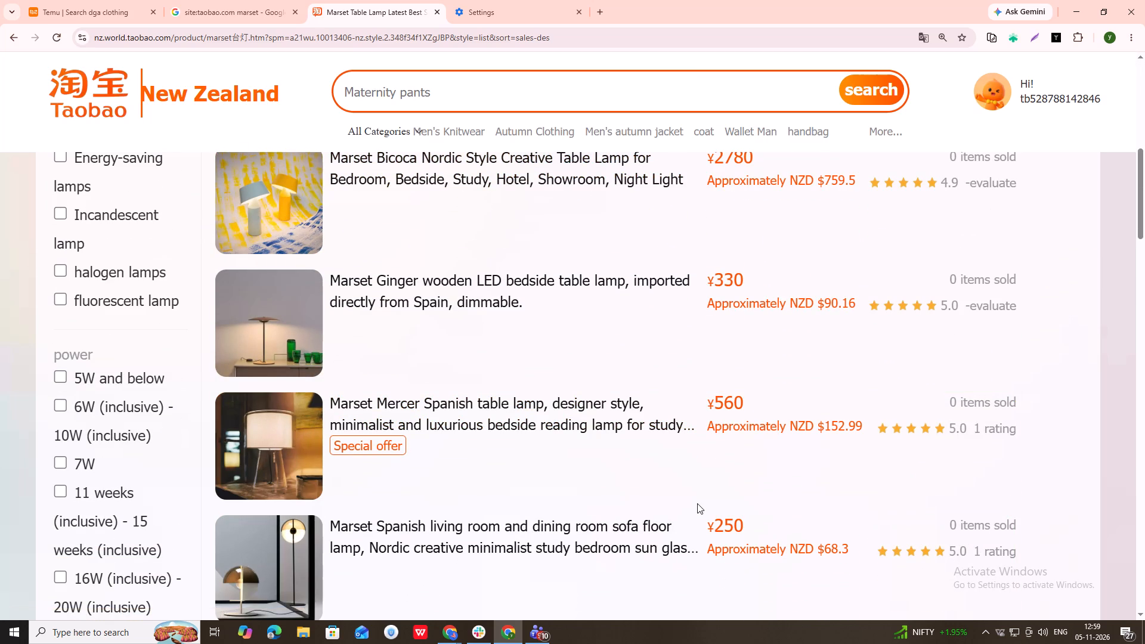
{"action": "scroll", "coordinate": [697, 503], "scroll_direction": "down", "scroll_amount": 2}
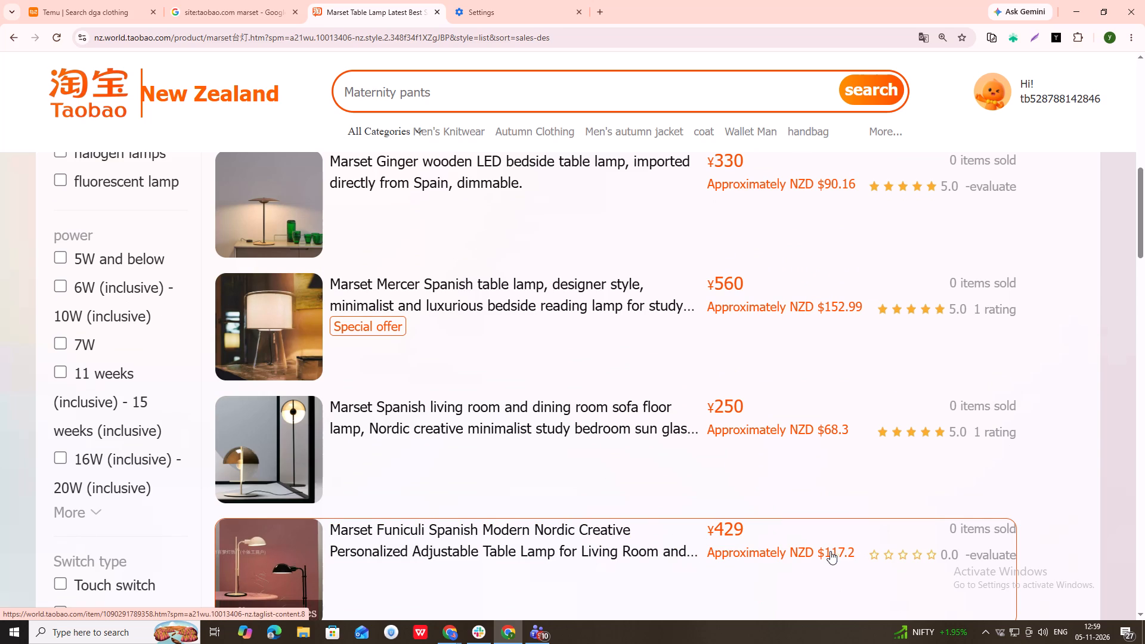
Switch to the Marset Iluminacion SA page in Confluence and examine the Assets table's lamp names, protection types and reference images.
{"action": "key", "text": "alt+Tab"}
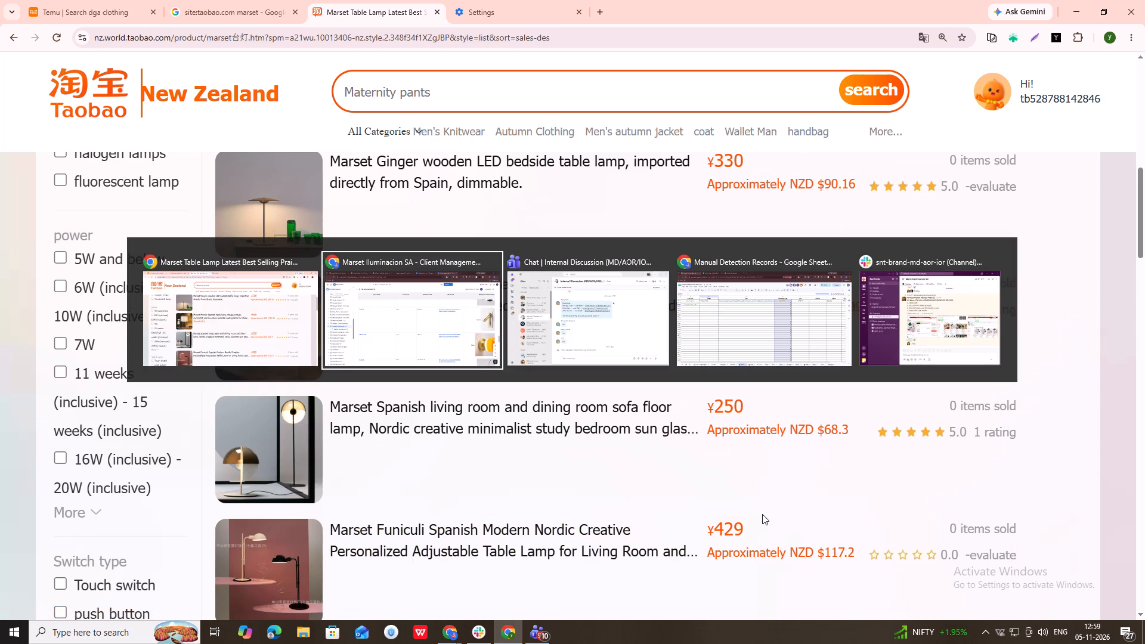
{"action": "scroll", "coordinate": [741, 506], "scroll_direction": "down", "scroll_amount": 9}
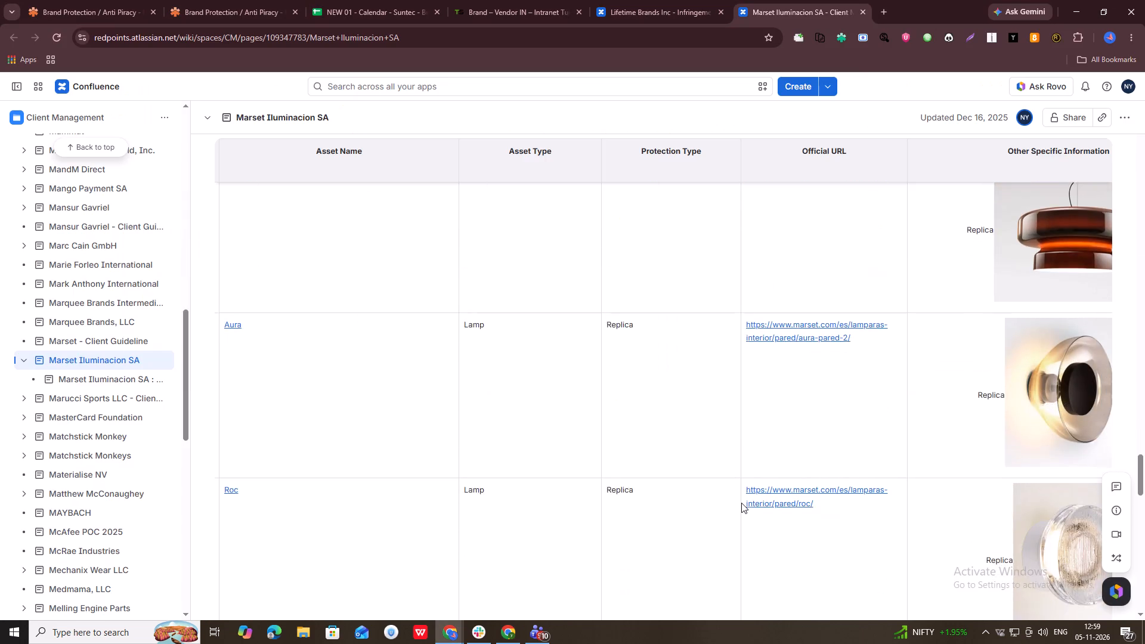
{"action": "scroll", "coordinate": [741, 503], "scroll_direction": "down", "scroll_amount": 11}
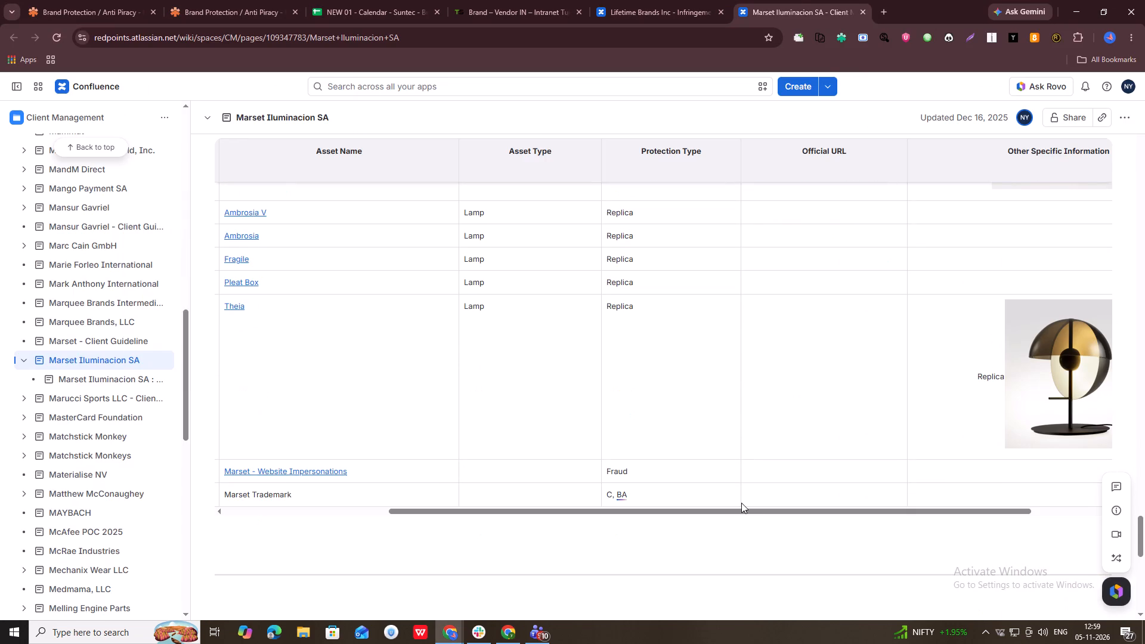
{"action": "scroll", "coordinate": [741, 503], "scroll_direction": "up", "scroll_amount": 7}
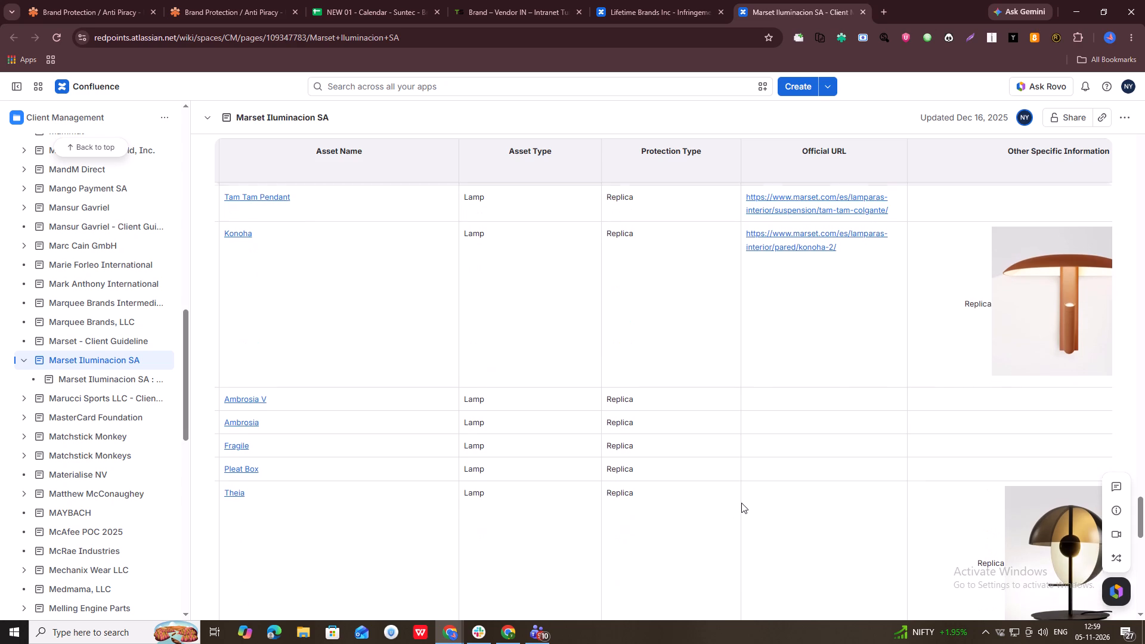
{"action": "scroll", "coordinate": [741, 503], "scroll_direction": "up", "scroll_amount": 17}
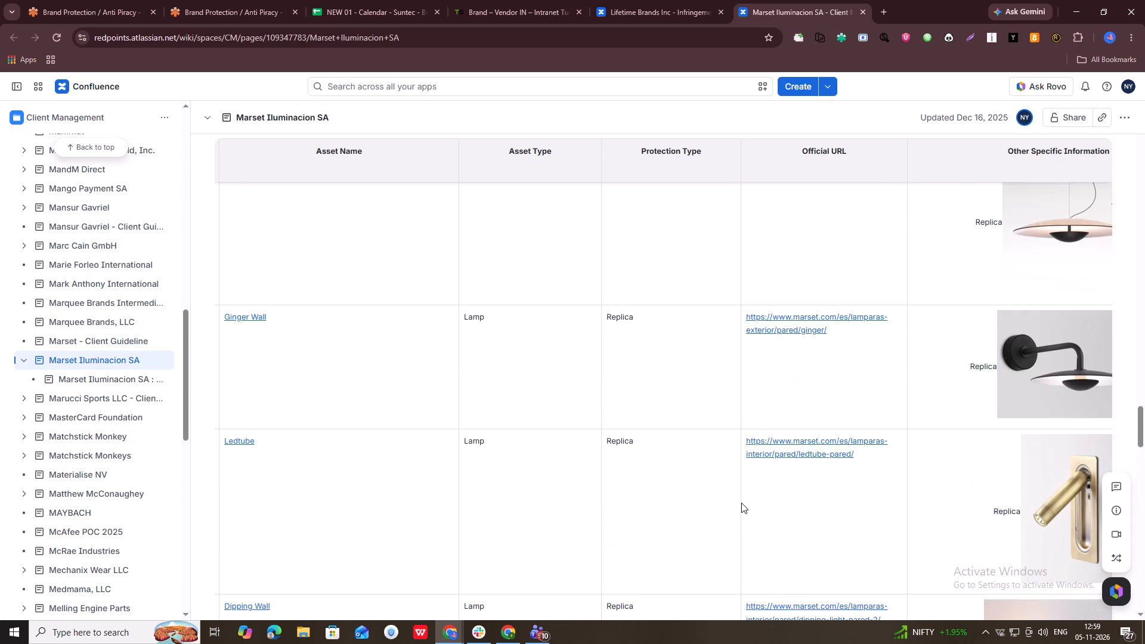
{"action": "scroll", "coordinate": [741, 503], "scroll_direction": "up", "scroll_amount": 12}
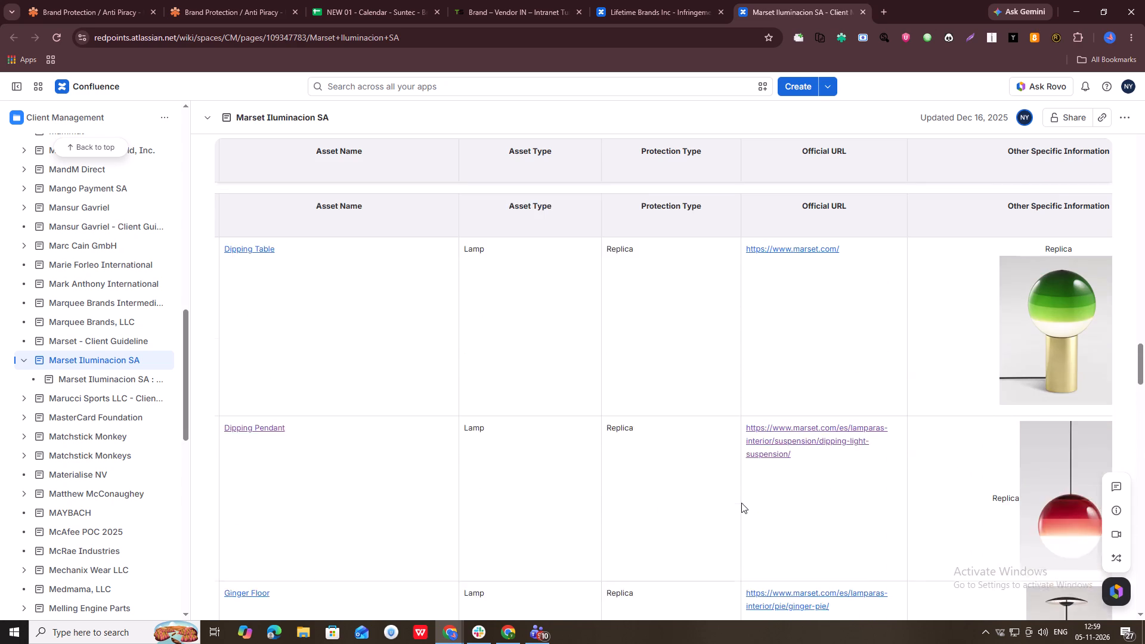
{"action": "scroll", "coordinate": [741, 503], "scroll_direction": "up", "scroll_amount": 2}
{"action": "scroll", "coordinate": [743, 503], "scroll_direction": "down", "scroll_amount": 20}
{"action": "scroll", "coordinate": [743, 503], "scroll_direction": "down", "scroll_amount": 10}
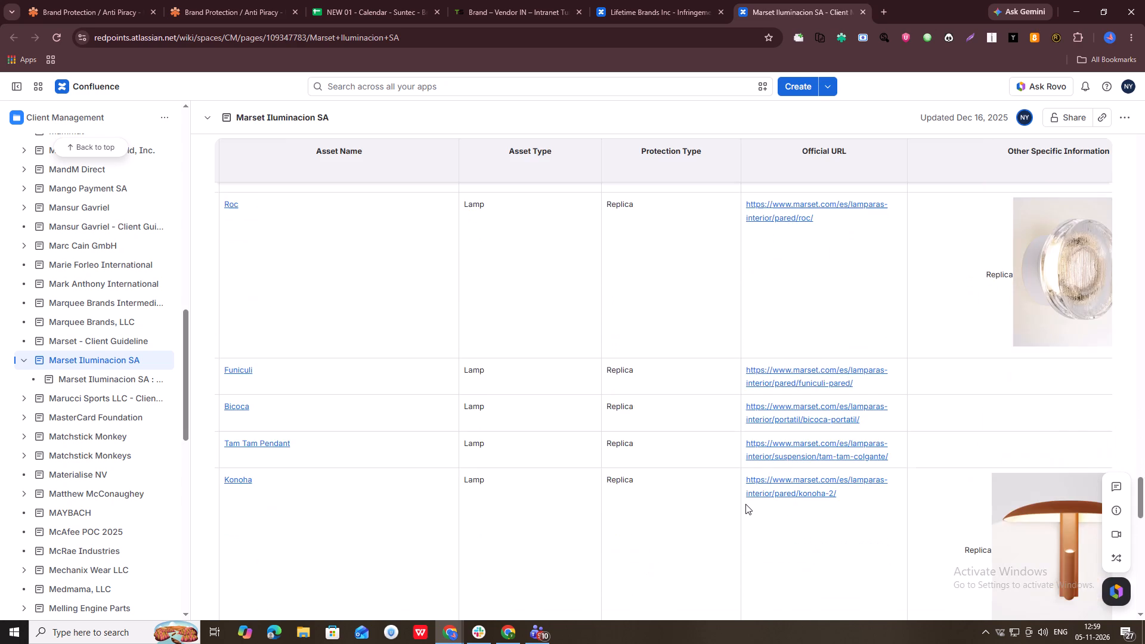
{"action": "scroll", "coordinate": [745, 504], "scroll_direction": "down", "scroll_amount": 6}
Compare further Marset table lamp listings on Taobao, such as Funiculi, Ginger and Bicoca, with the Assets table in Confluence.
{"action": "key", "text": "alt+Tab"}
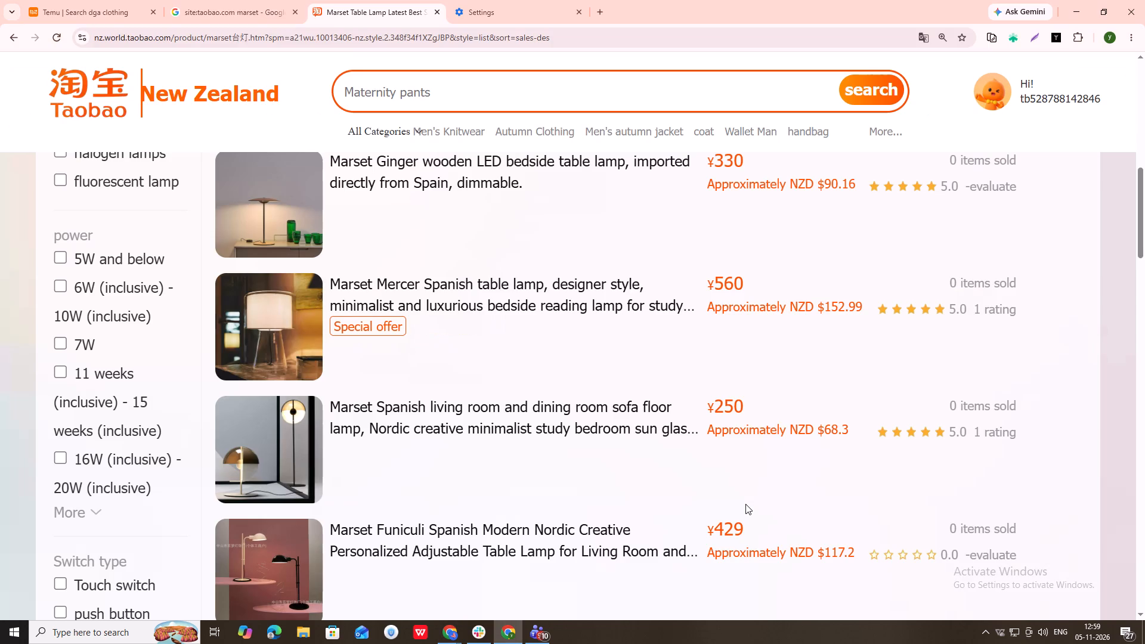
{"action": "scroll", "coordinate": [745, 504], "scroll_direction": "down", "scroll_amount": 5}
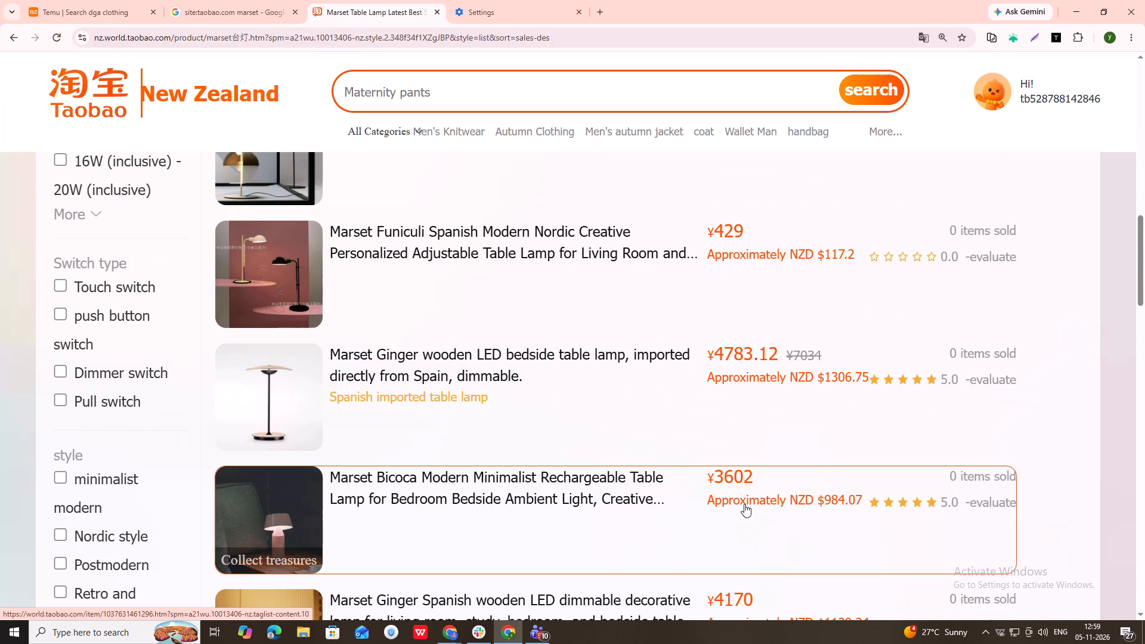
{"action": "key", "text": "alt+Tab"}
{"action": "scroll", "coordinate": [744, 504], "scroll_direction": "up", "scroll_amount": 6}
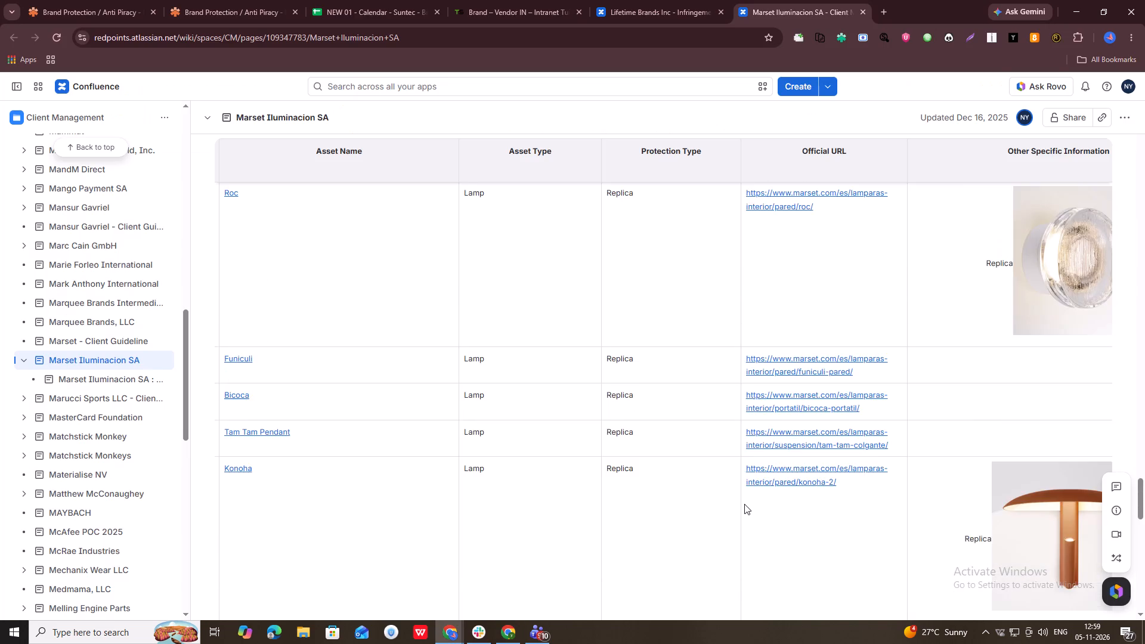
{"action": "scroll", "coordinate": [744, 504], "scroll_direction": "up", "scroll_amount": 17}
{"action": "scroll", "coordinate": [744, 504], "scroll_direction": "up", "scroll_amount": 5}
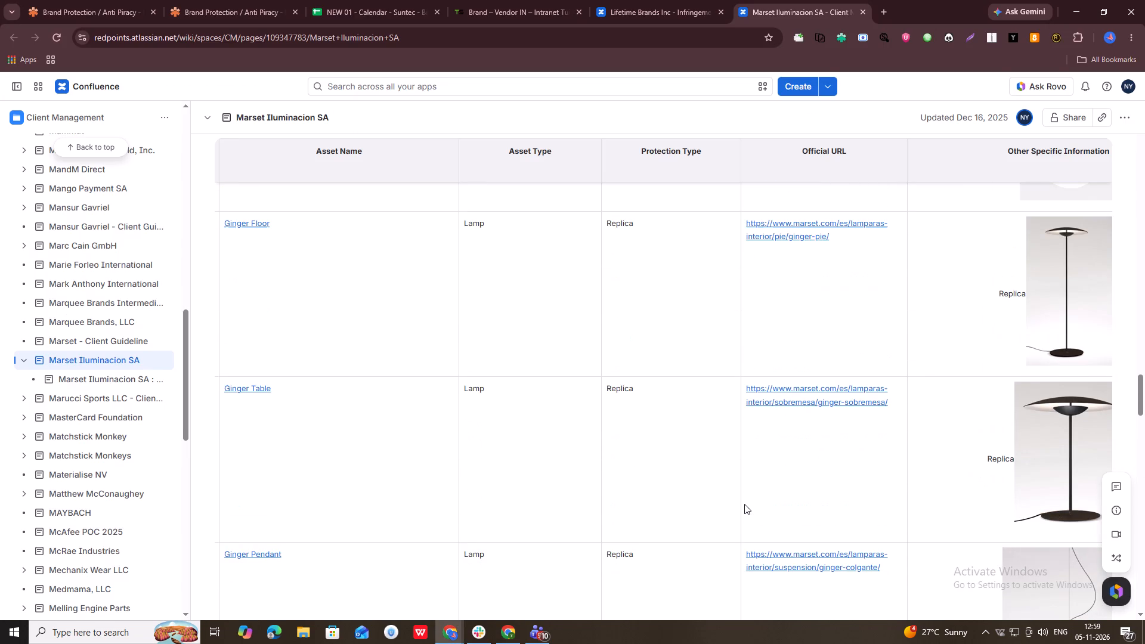
{"action": "scroll", "coordinate": [744, 504], "scroll_direction": "up", "scroll_amount": 1}
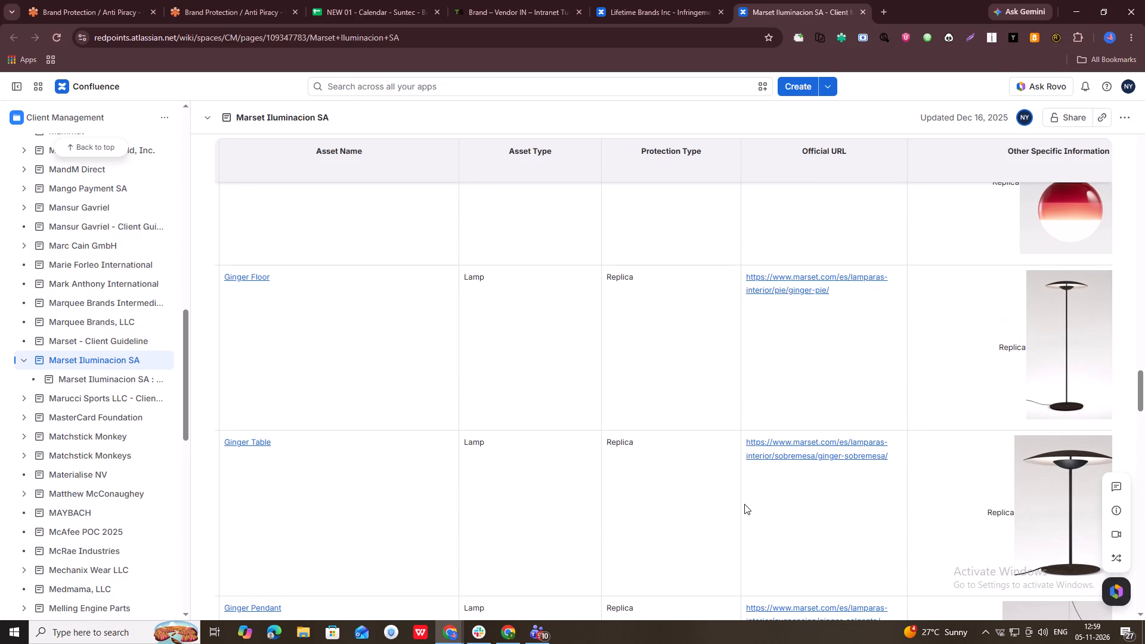
{"action": "scroll", "coordinate": [744, 504], "scroll_direction": "up", "scroll_amount": 3}
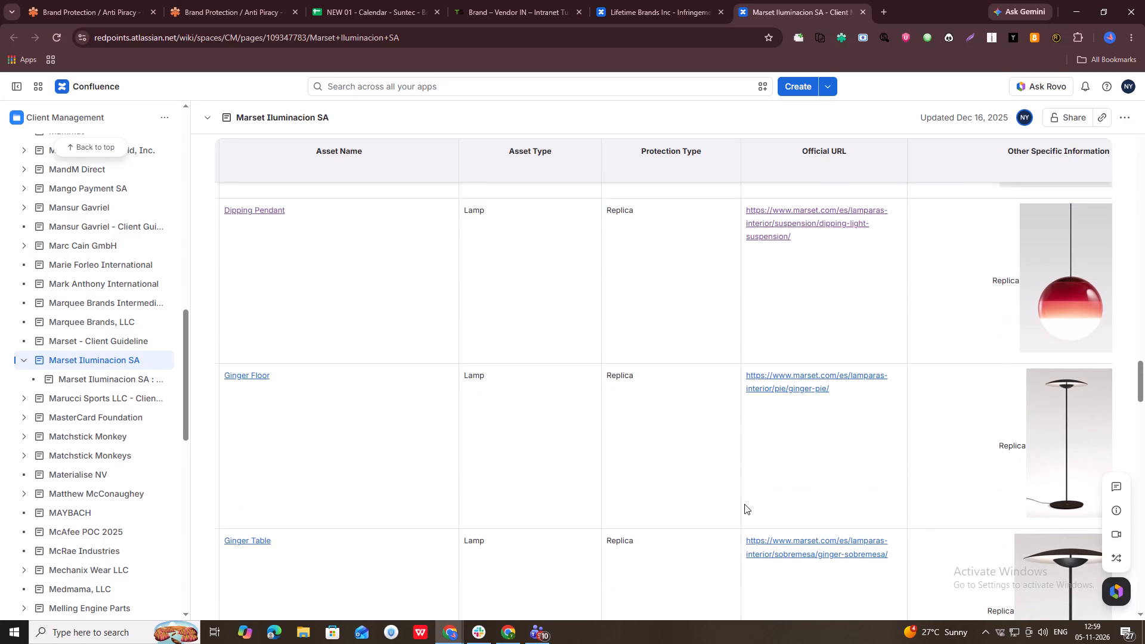
{"action": "scroll", "coordinate": [744, 504], "scroll_direction": "up", "scroll_amount": 3}
{"action": "scroll", "coordinate": [744, 504], "scroll_direction": "down", "scroll_amount": 10}
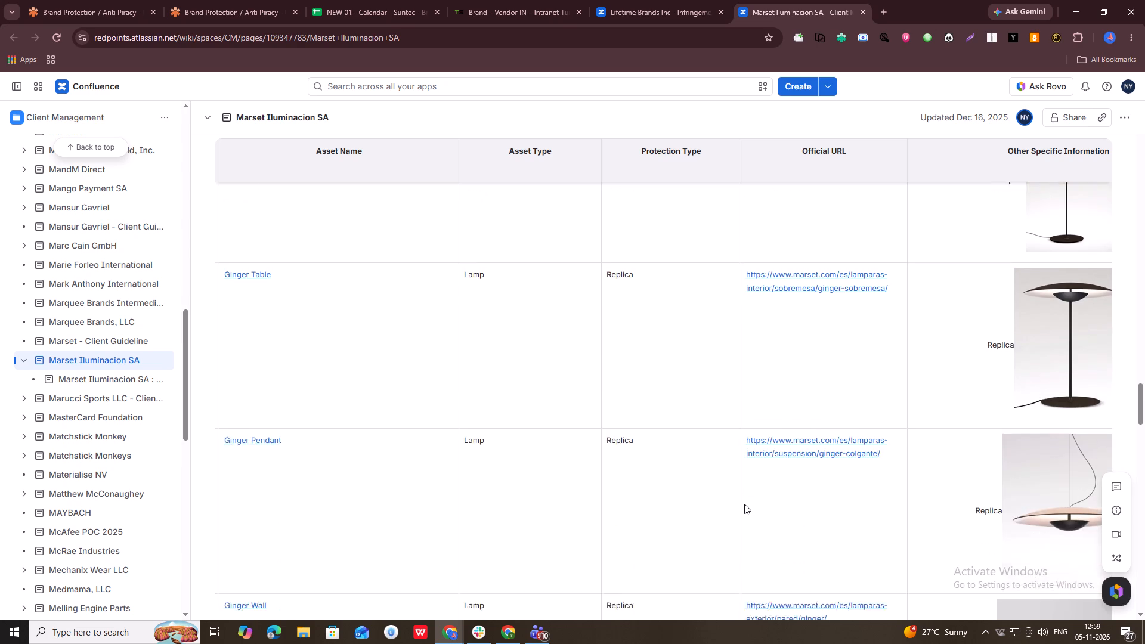
{"action": "scroll", "coordinate": [744, 504], "scroll_direction": "up", "scroll_amount": 2}
{"action": "key", "text": "alt+Tab"}
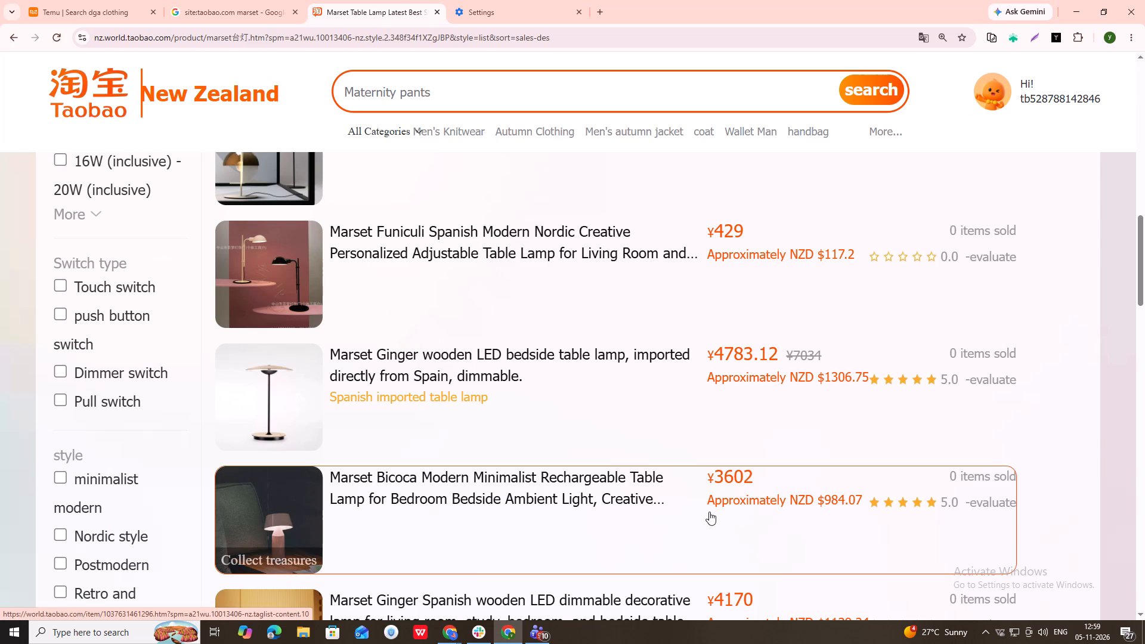
{"action": "key", "text": "alt+Tab"}
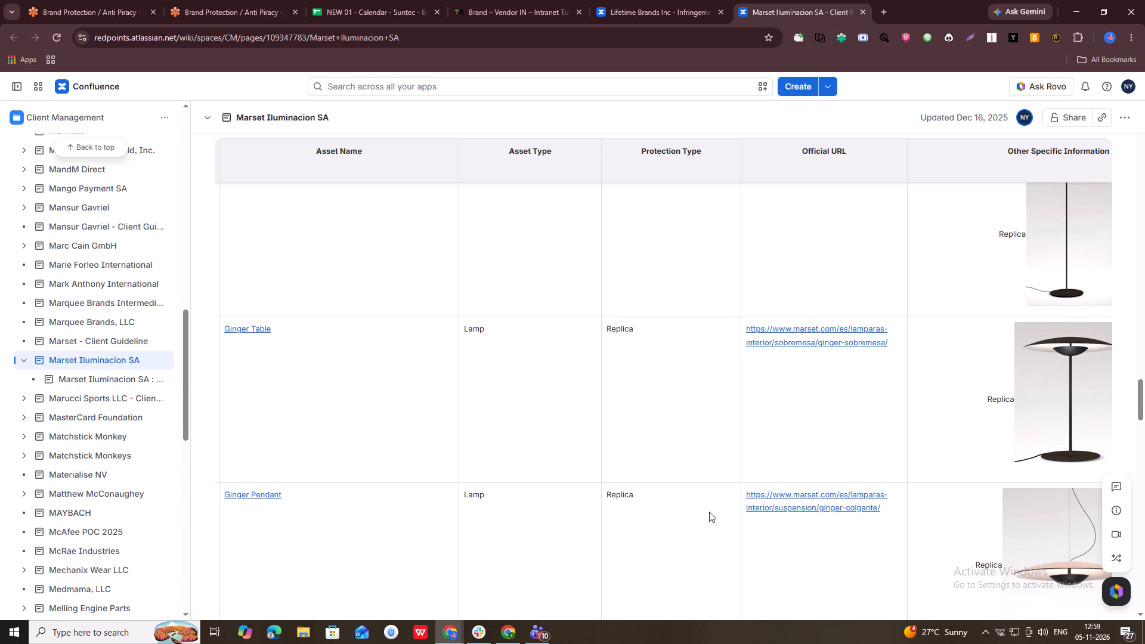
{"action": "key", "text": "alt+Tab"}
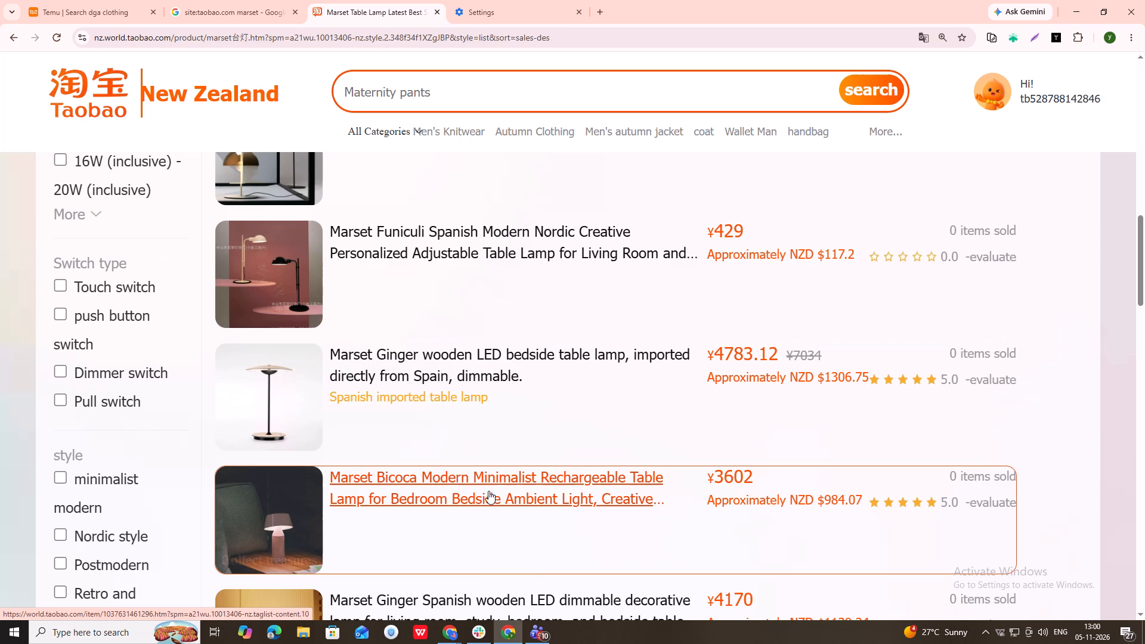
Compare the Marset Ginger and Bicoca listings on Taobao with the Ginger Floor, Table, Pendant and Wall entries in the Confluence Assets table.
{"action": "key", "text": "alt+Tab"}
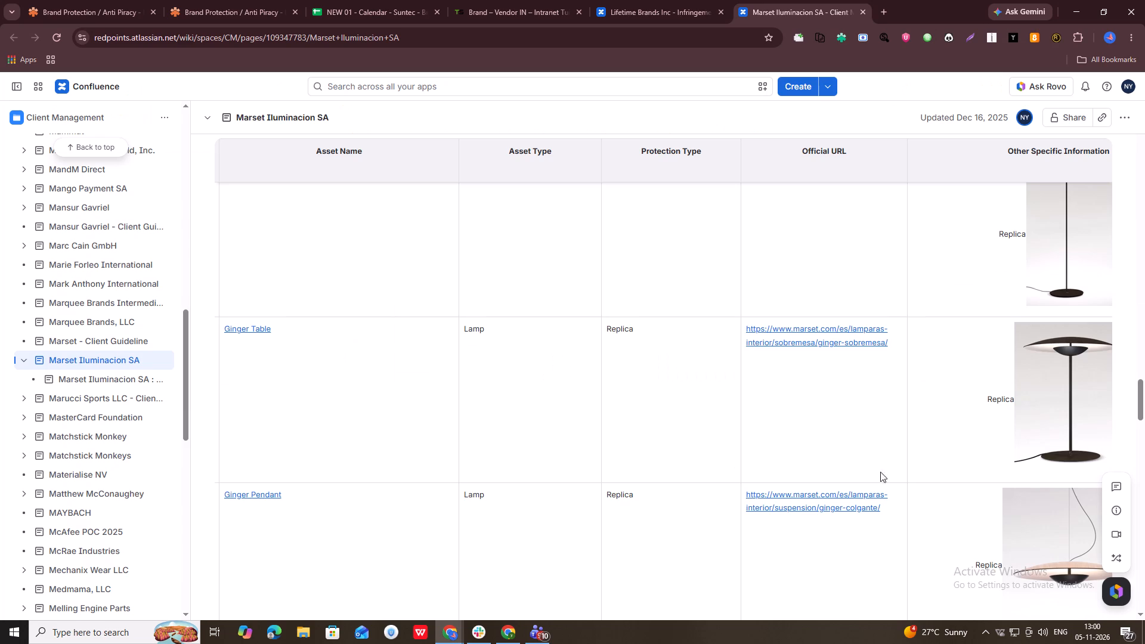
{"action": "scroll", "coordinate": [972, 484], "scroll_direction": "up", "scroll_amount": 5}
{"action": "scroll", "coordinate": [972, 484], "scroll_direction": "down", "scroll_amount": 3}
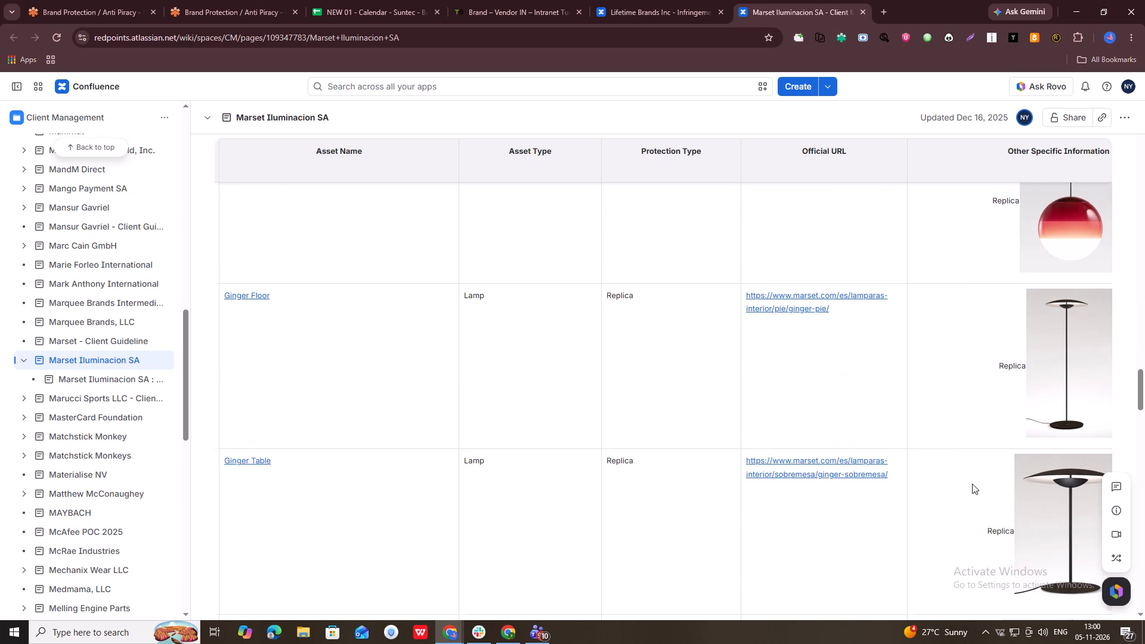
{"action": "scroll", "coordinate": [972, 484], "scroll_direction": "down", "scroll_amount": 3}
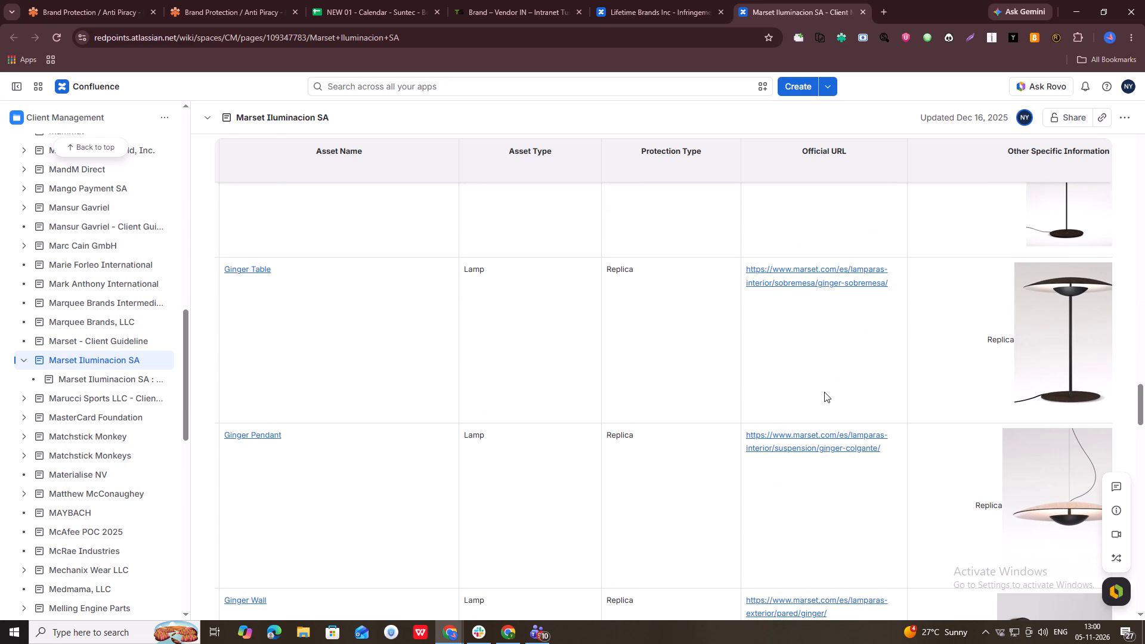
{"action": "scroll", "coordinate": [824, 392], "scroll_direction": "down", "scroll_amount": 3}
{"action": "scroll", "coordinate": [874, 444], "scroll_direction": "up", "scroll_amount": 2}
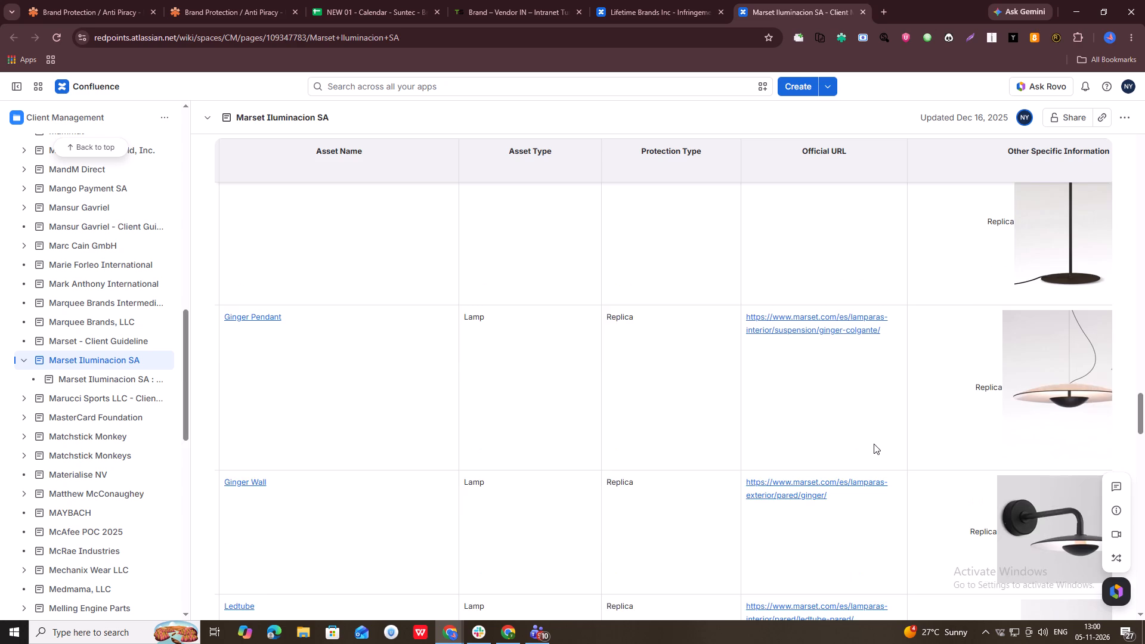
{"action": "scroll", "coordinate": [874, 444], "scroll_direction": "up", "scroll_amount": 2}
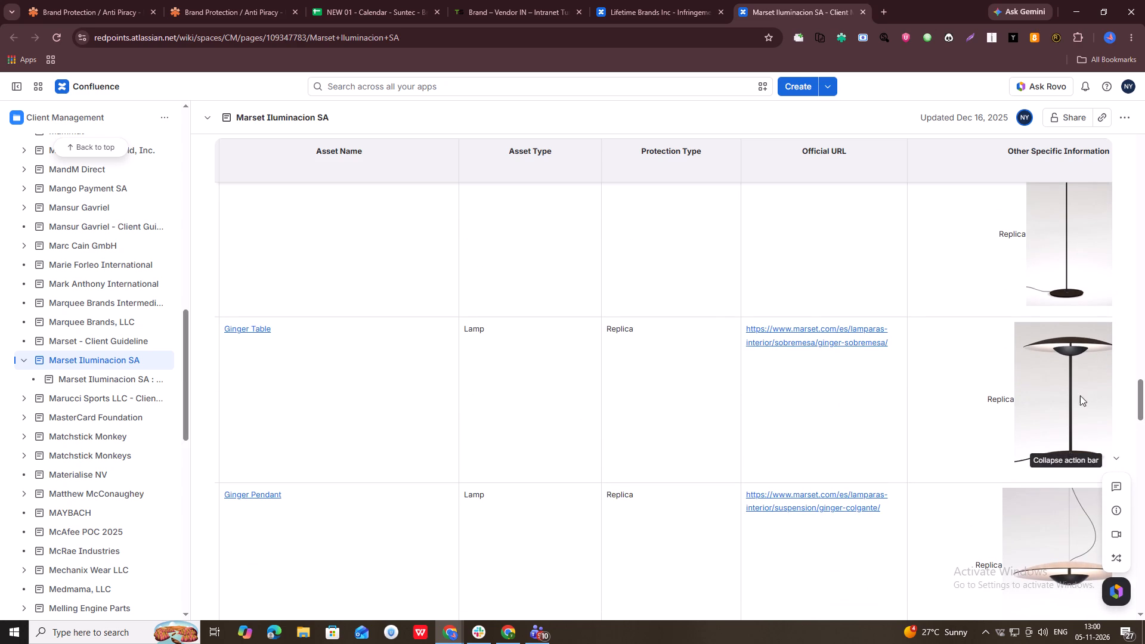
{"action": "key", "text": "alt+Tab"}
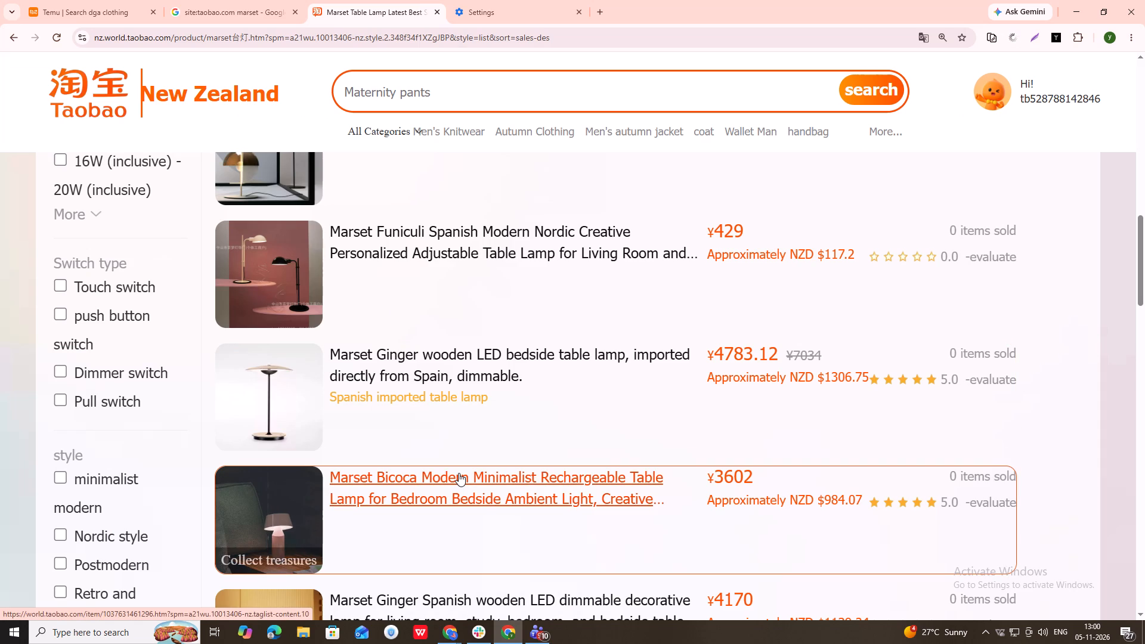
{"action": "key", "text": "alt+Tab"}
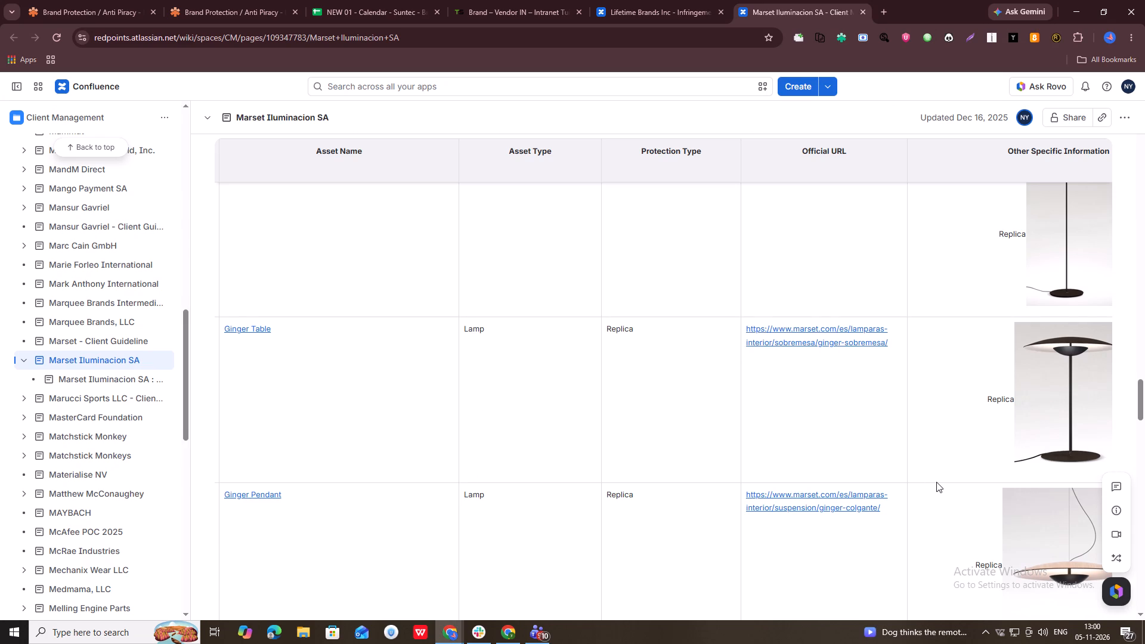
{"action": "key", "text": "alt+Tab"}
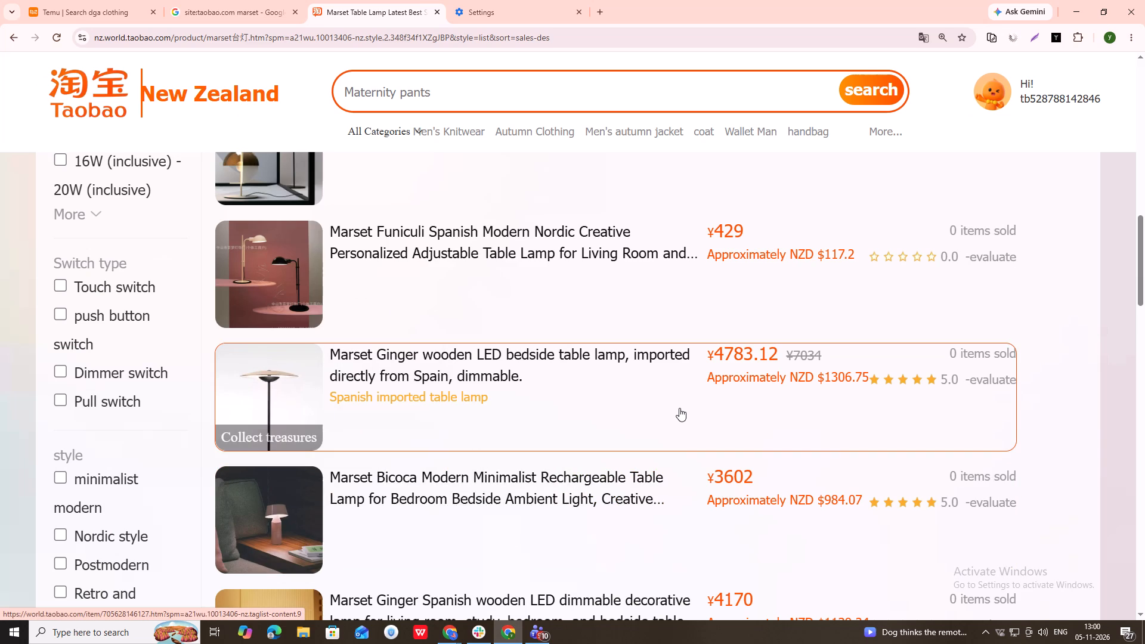
{"action": "key", "text": "alt+Tab"}
{"action": "scroll", "coordinate": [1062, 378], "scroll_direction": "up", "scroll_amount": 4}
{"action": "scroll", "coordinate": [1059, 422], "scroll_direction": "down", "scroll_amount": 1}
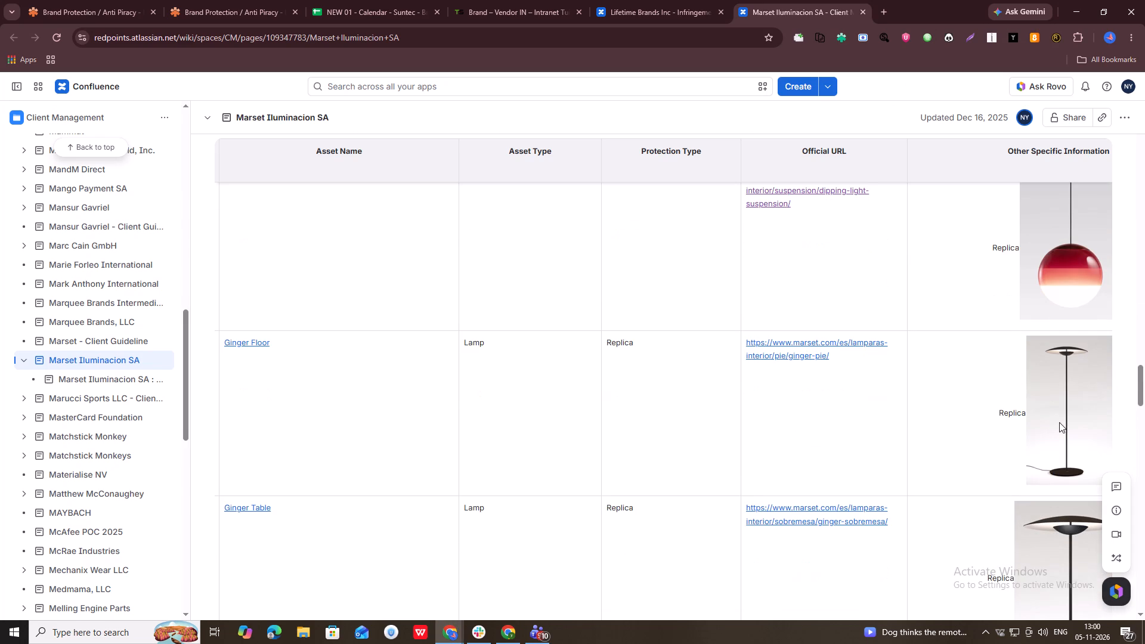
{"action": "scroll", "coordinate": [1051, 391], "scroll_direction": "down", "scroll_amount": 5}
{"action": "scroll", "coordinate": [1049, 428], "scroll_direction": "up", "scroll_amount": 4}
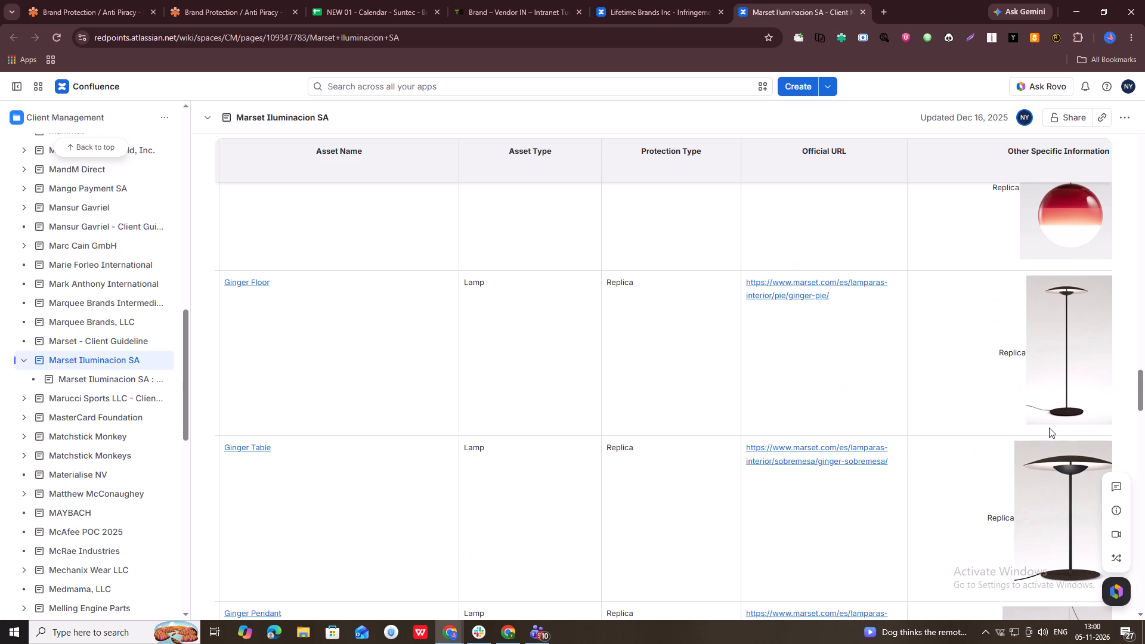
{"action": "key", "text": "alt+Tab"}
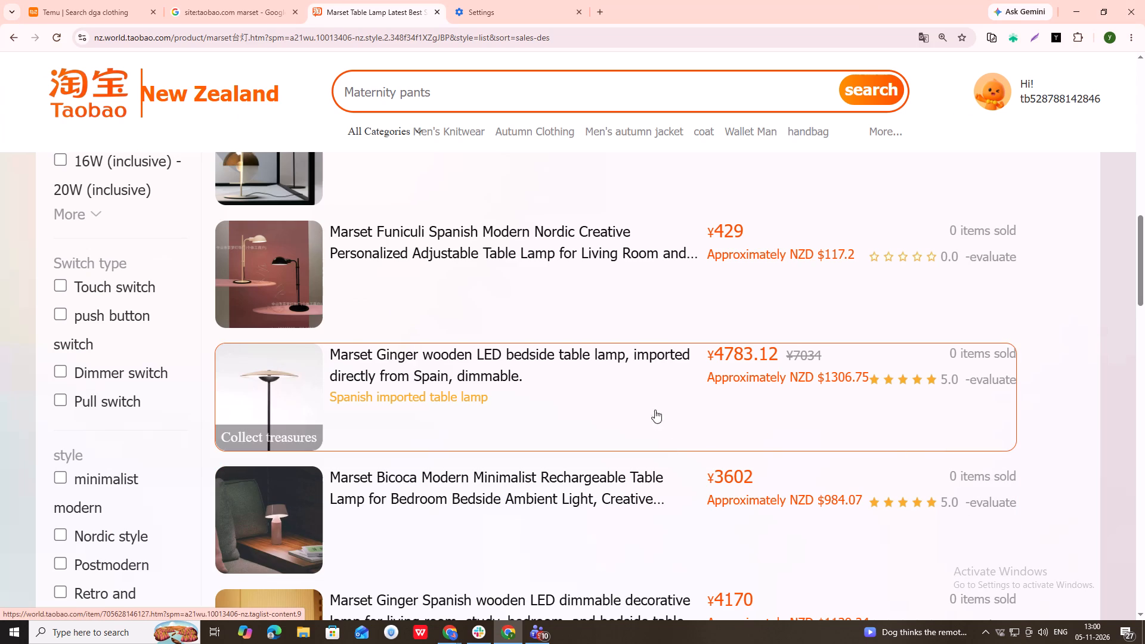
Copy the link of the "Marset Ginger wooden LED bedside table lamp" listing on Taobao.
{"action": "right_click", "coordinate": [638, 383]}
{"action": "left_click", "coordinate": [654, 504]}
Switch to the Red Points New Incident form and change its customer from the list by searching for "marset".
{"action": "key", "text": "alt+Tab"}
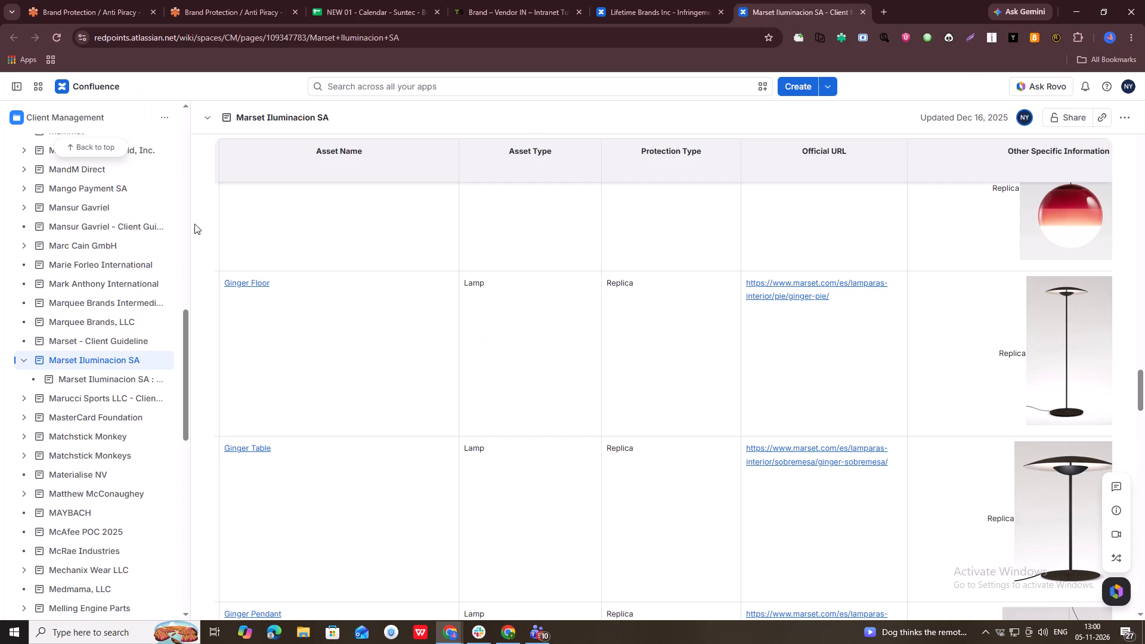
{"action": "left_click", "coordinate": [107, 0]}
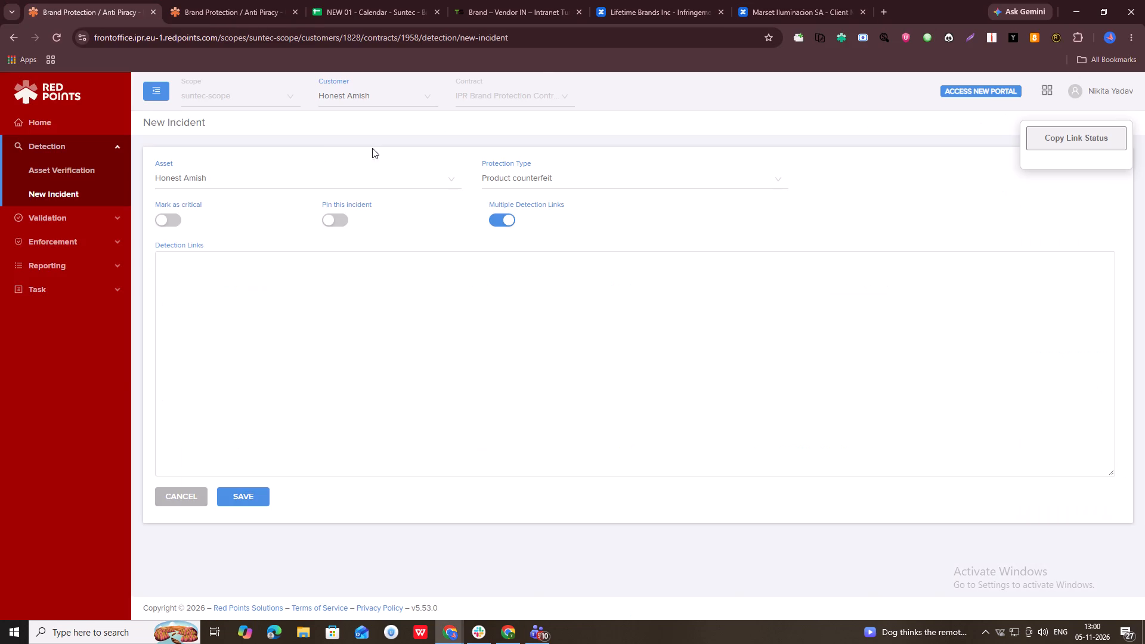
{"action": "key", "text": "alt+Tab"}
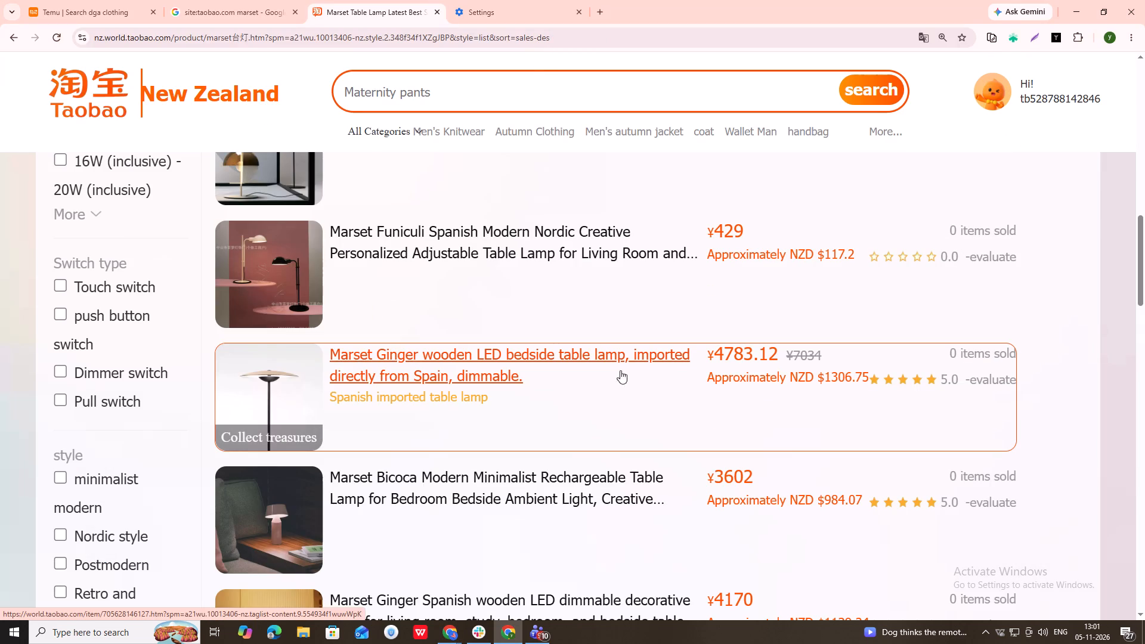
{"action": "key", "text": "alt+Tab"}
{"action": "left_click", "coordinate": [59, 0]}
{"action": "left_click", "coordinate": [351, 99]}
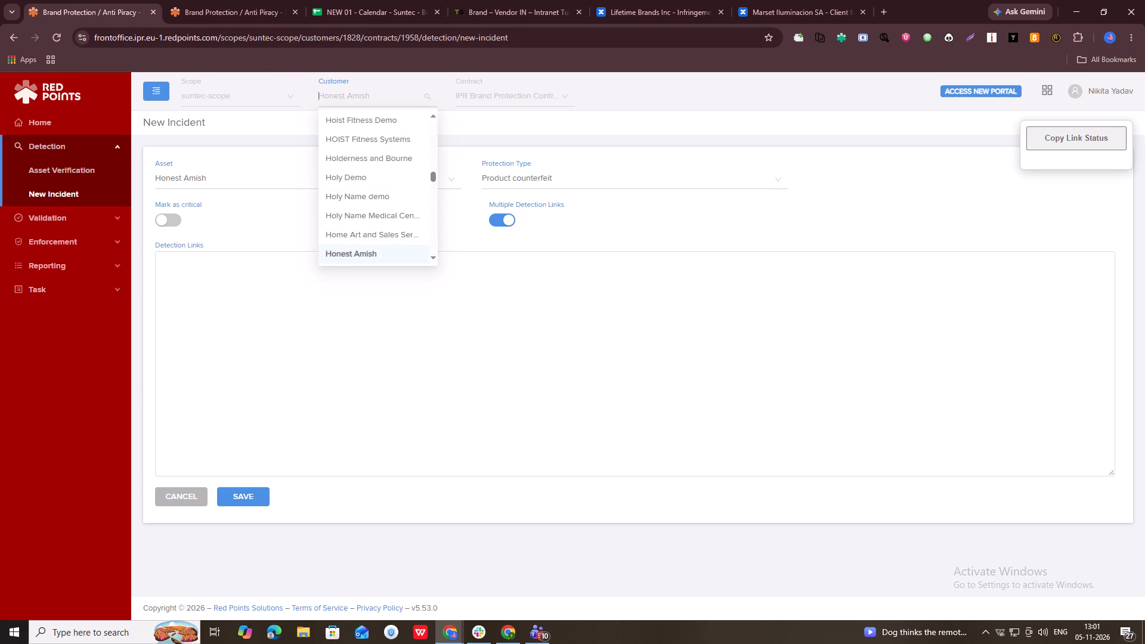
{"action": "type", "text": "marset"}
{"action": "left_click", "coordinate": [351, 117]}
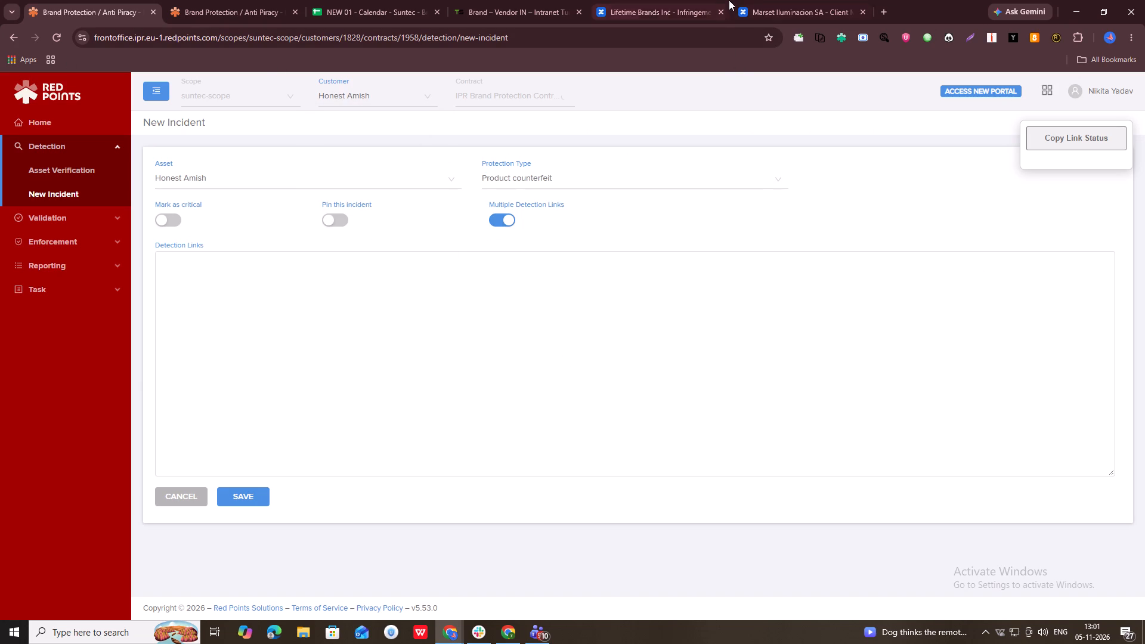
Open the previously visited lovegobuy.com Taobao product page in a new tab.
{"action": "left_click", "coordinate": [889, 12]}
{"action": "type", "text": "love"}
{"action": "key", "text": "Return"}
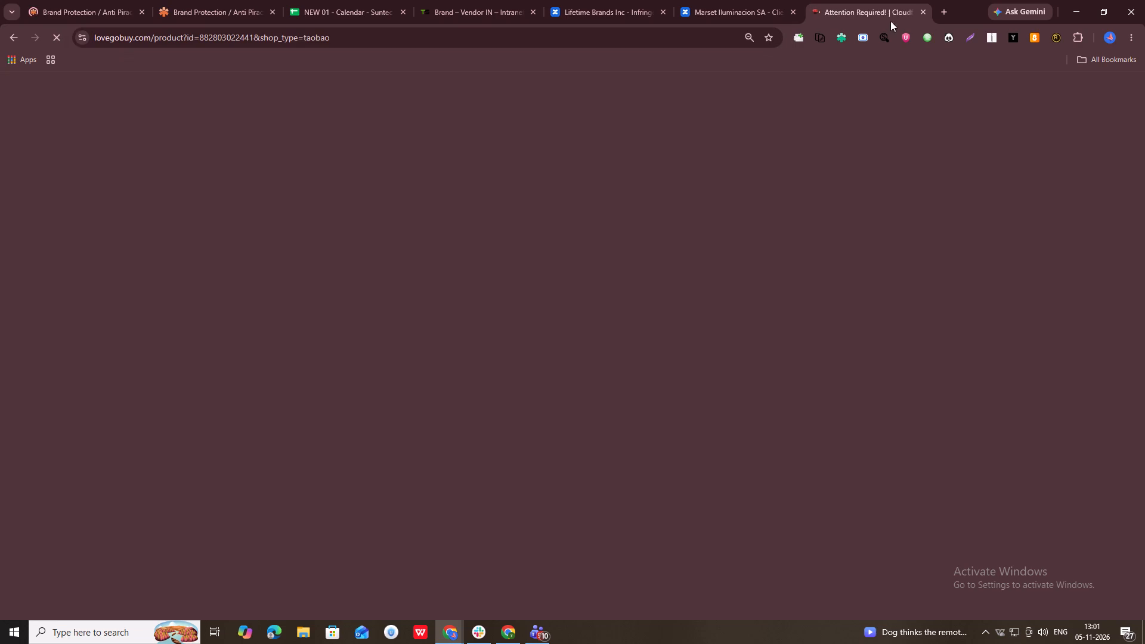
{"action": "left_click", "coordinate": [907, 36]}
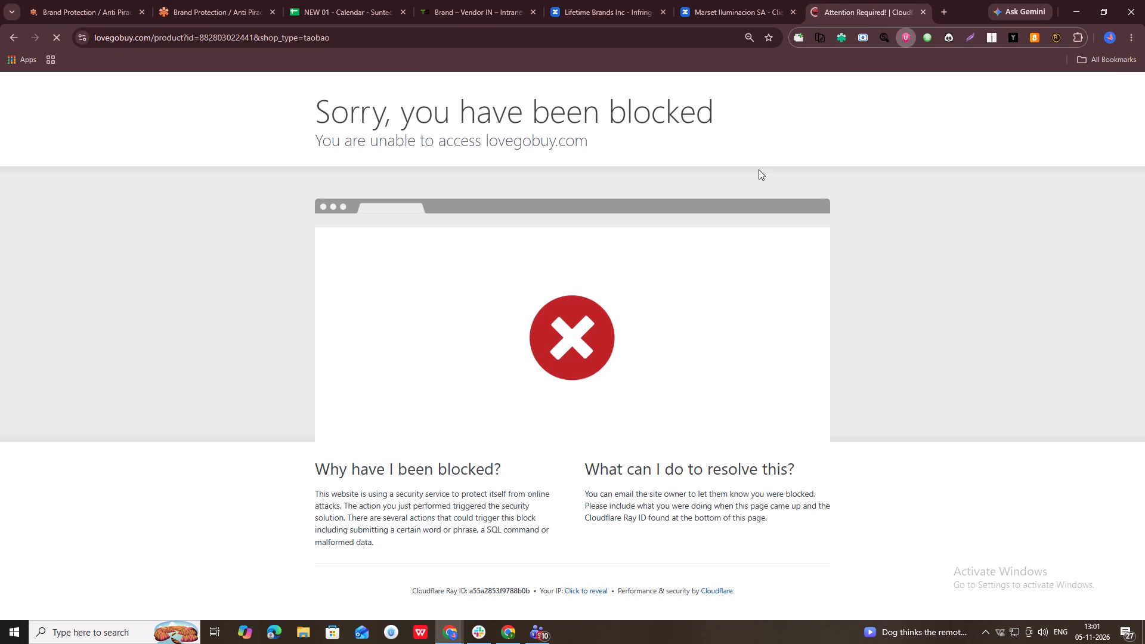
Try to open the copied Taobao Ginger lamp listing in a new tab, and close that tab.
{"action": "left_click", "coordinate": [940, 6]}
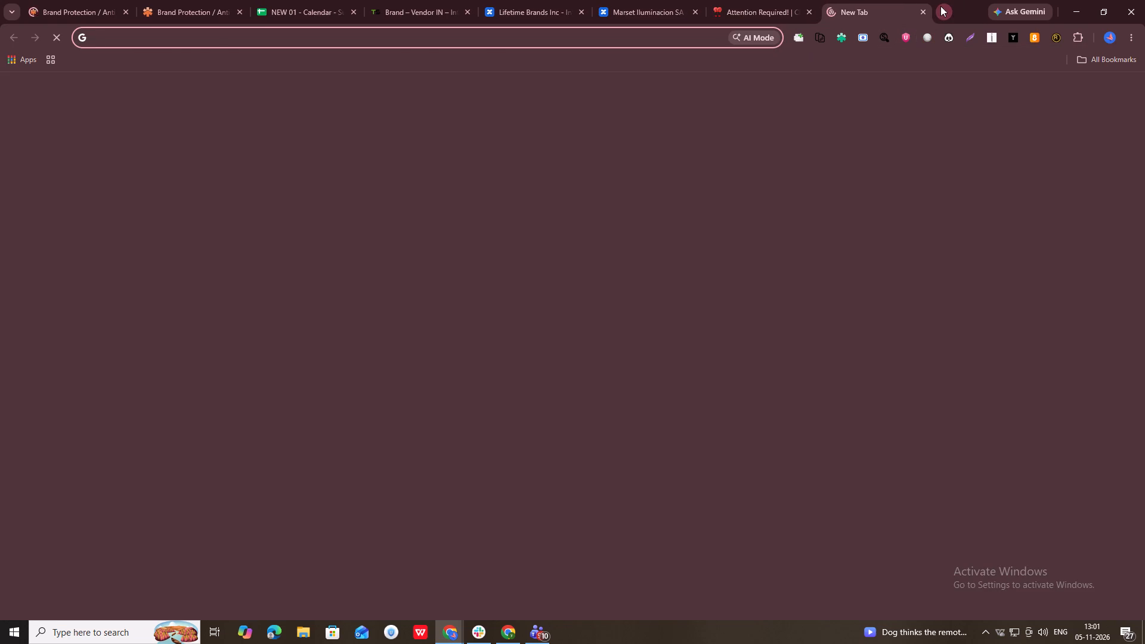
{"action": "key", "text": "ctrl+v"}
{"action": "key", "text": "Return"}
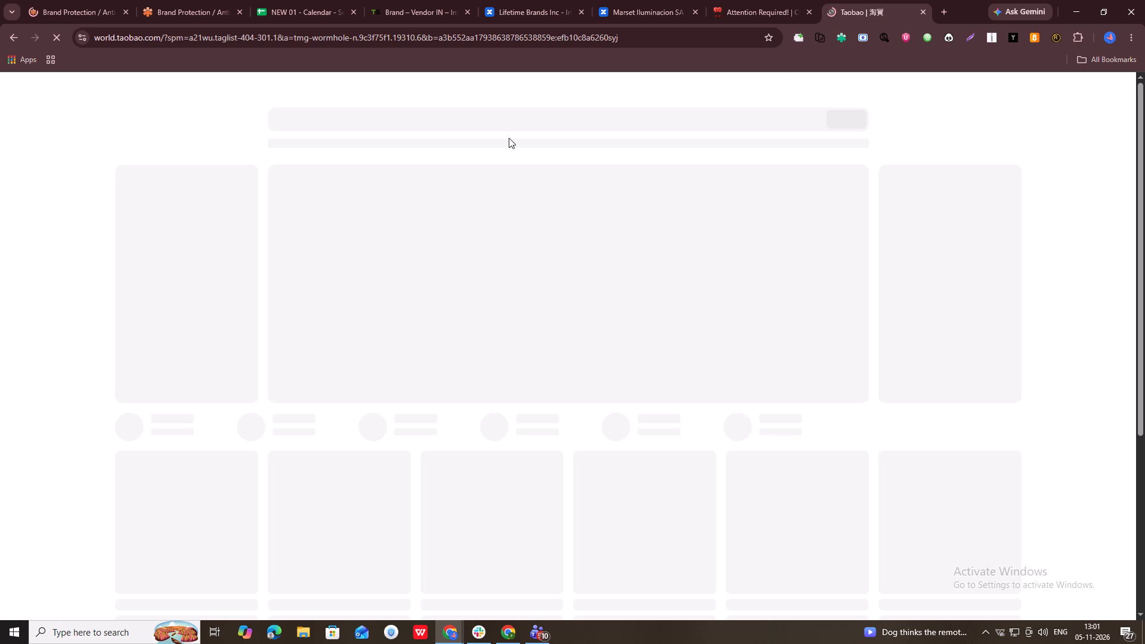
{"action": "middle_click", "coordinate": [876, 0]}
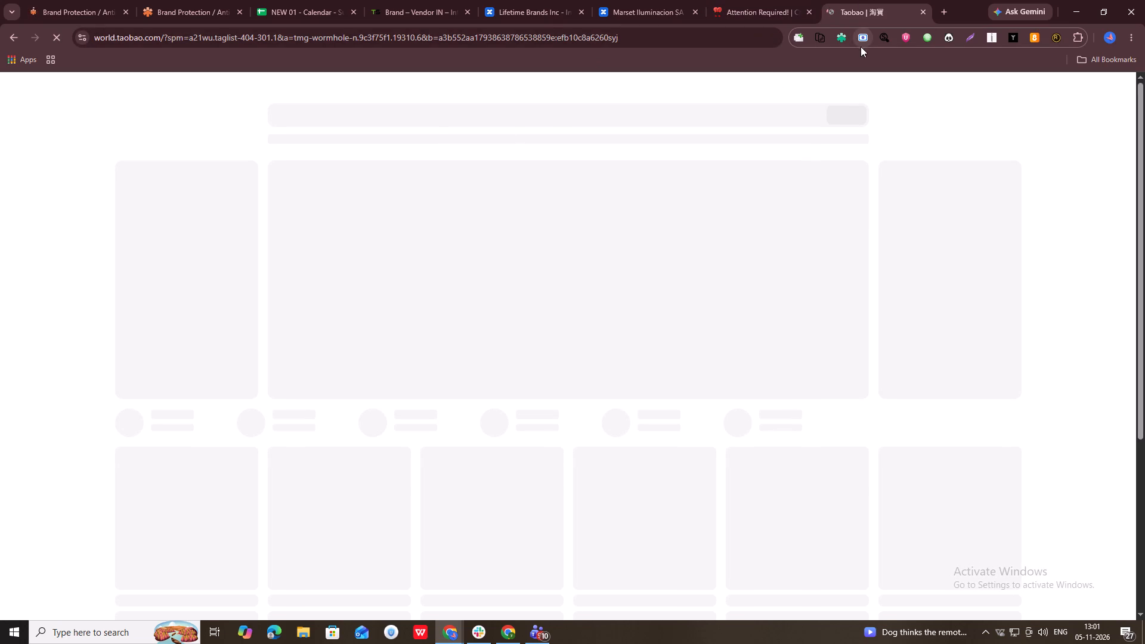
Connect Urban VPN to United States (USA).
{"action": "left_click", "coordinate": [903, 34]}
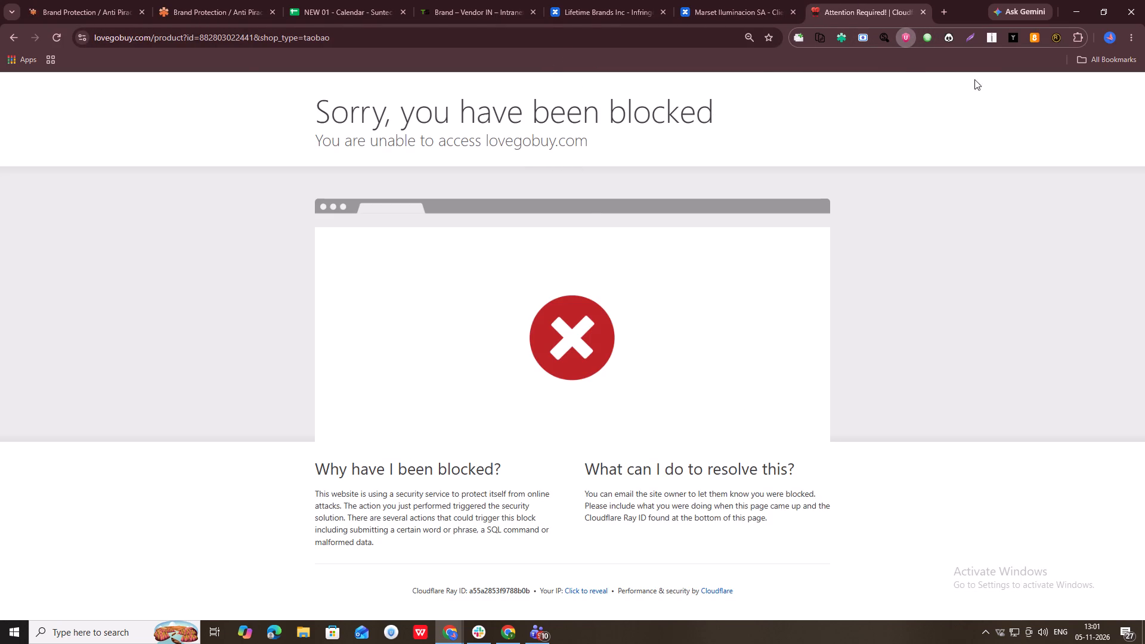
{"action": "left_click", "coordinate": [905, 35]}
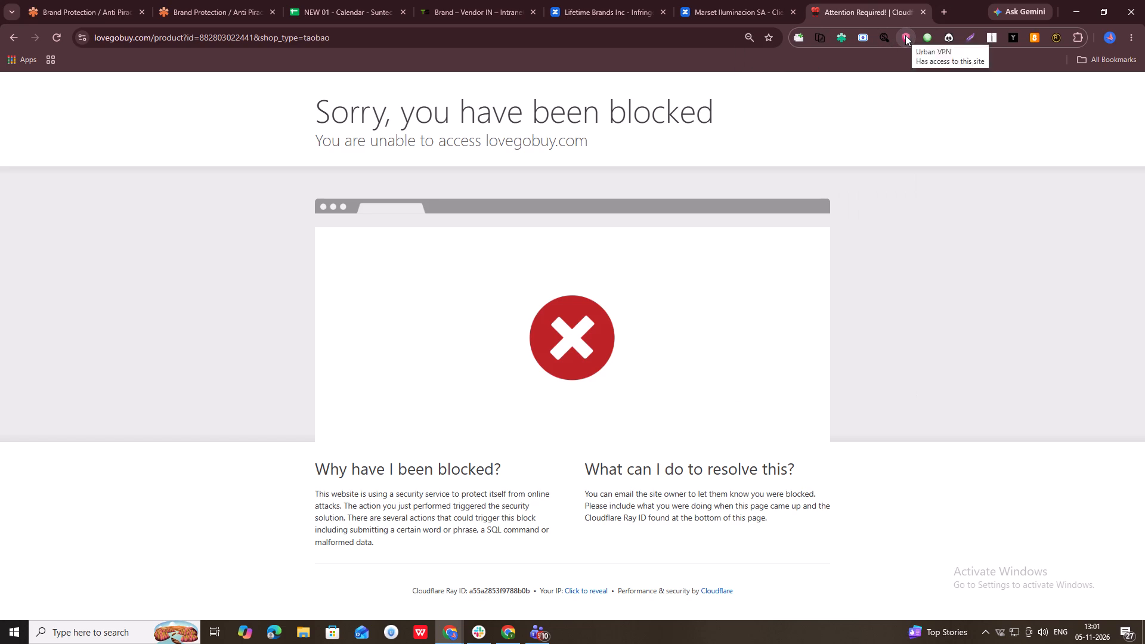
{"action": "left_click", "coordinate": [905, 35]}
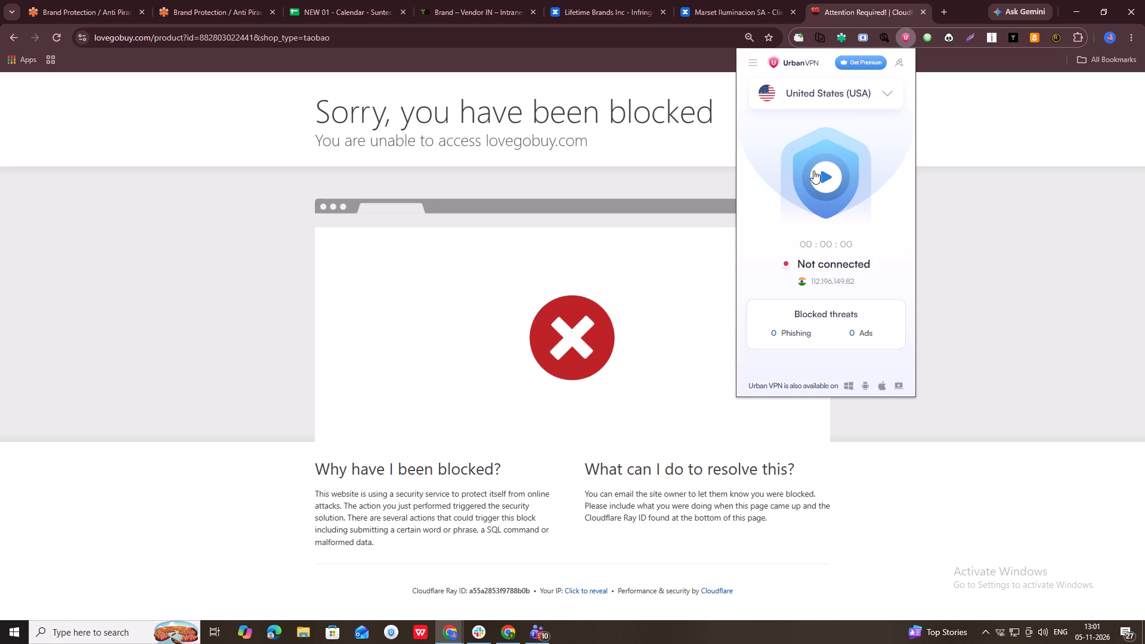
{"action": "left_click", "coordinate": [825, 169]}
Paste the copied Ginger lamp link into the Links column of the Marset Iluminacion SA row in Manual Detection Records.
{"action": "key", "text": "alt+Tab"}
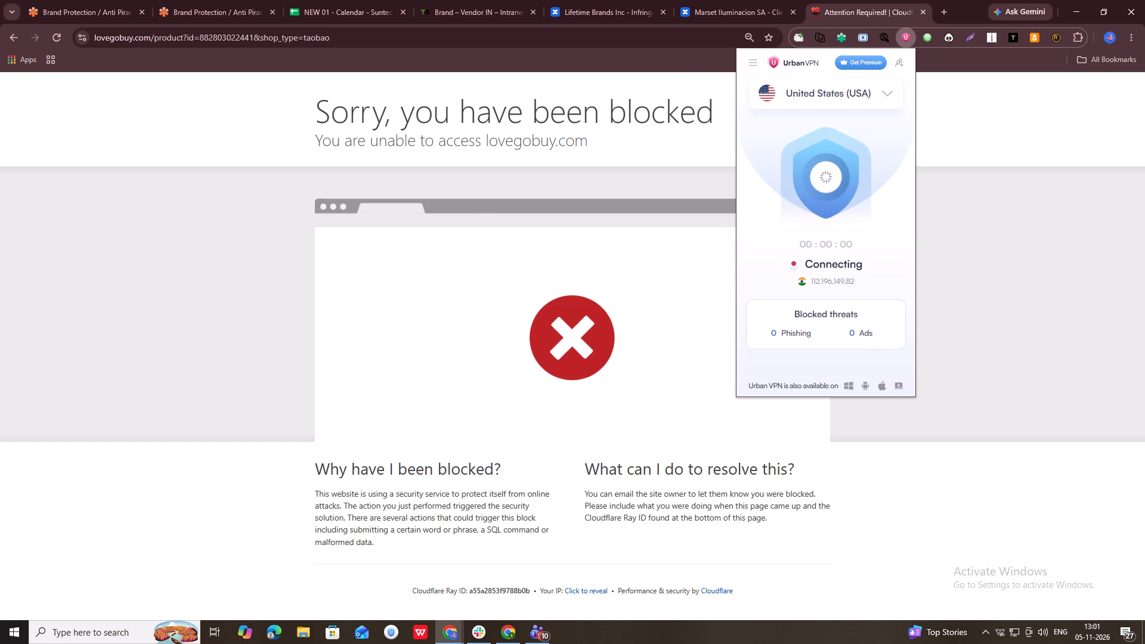
{"action": "key", "text": "alt+Tab"}
{"action": "key", "text": "alt+Tab"}
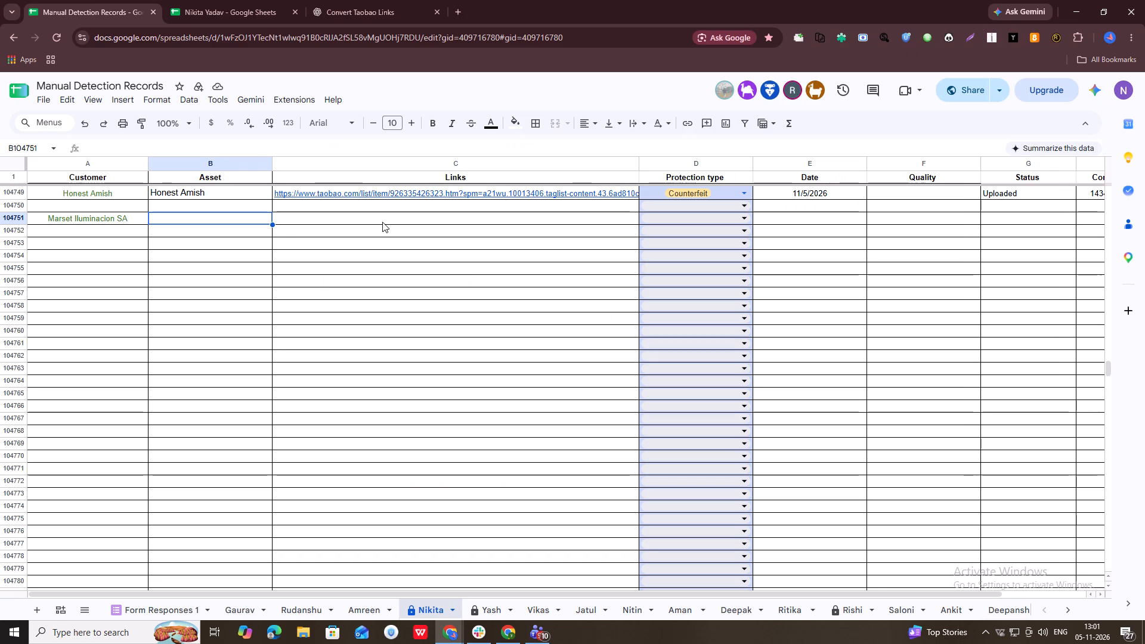
{"action": "left_click", "coordinate": [382, 222]}
{"action": "key", "text": "ctrl+v"}
Return to the lovegobuy.com product page and reload it.
{"action": "key", "text": "alt+Tab"}
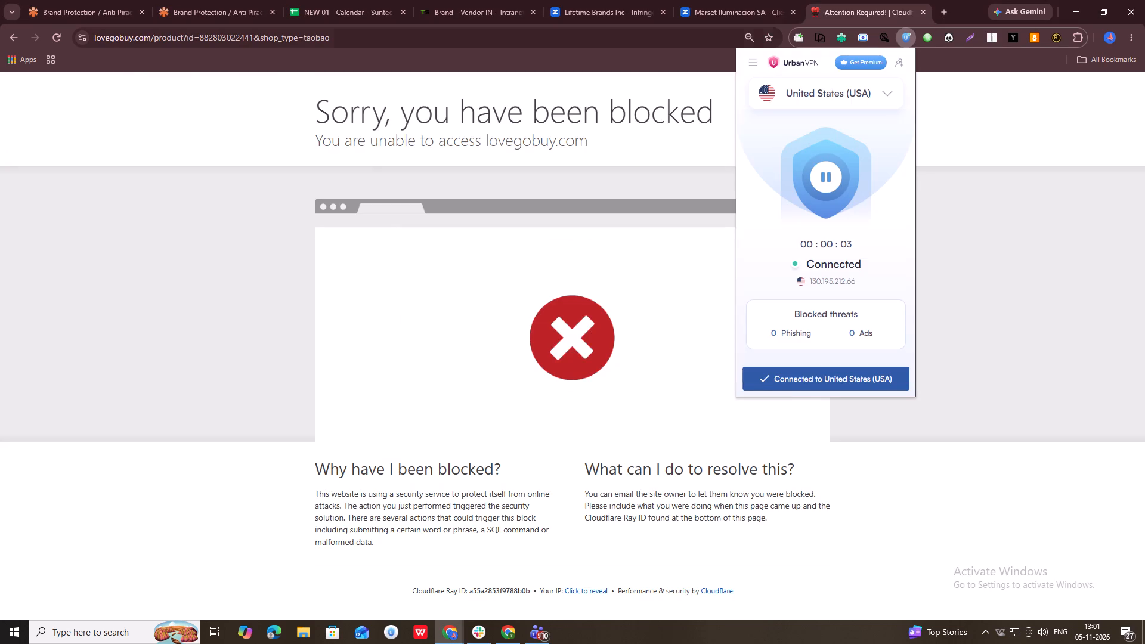
{"action": "left_click", "coordinate": [62, 36]}
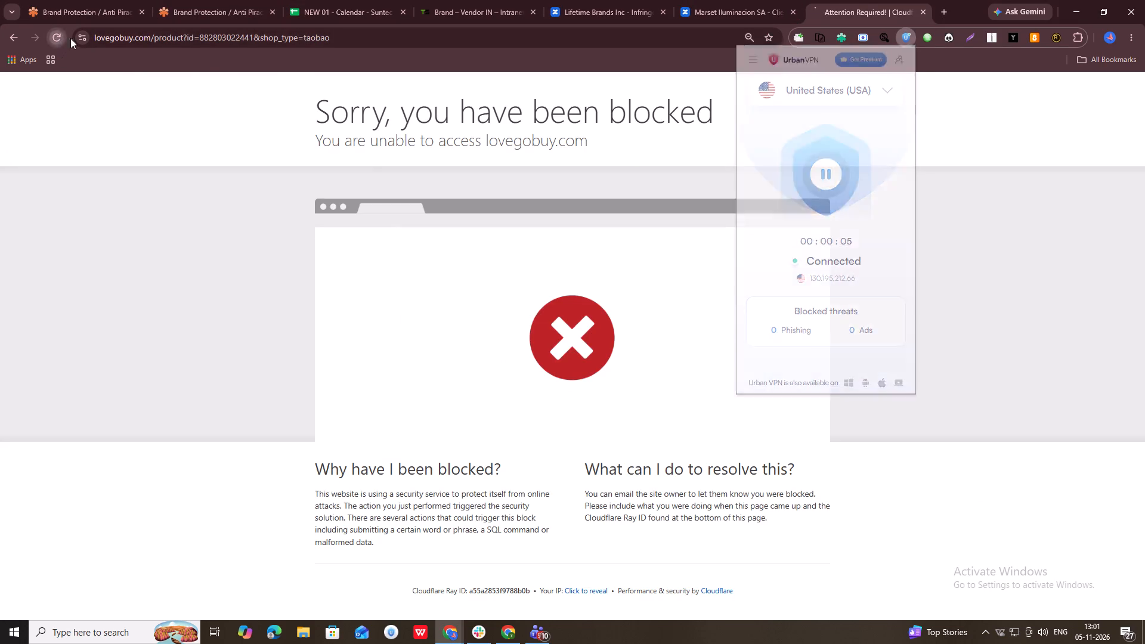
{"action": "left_click", "coordinate": [942, 11]}
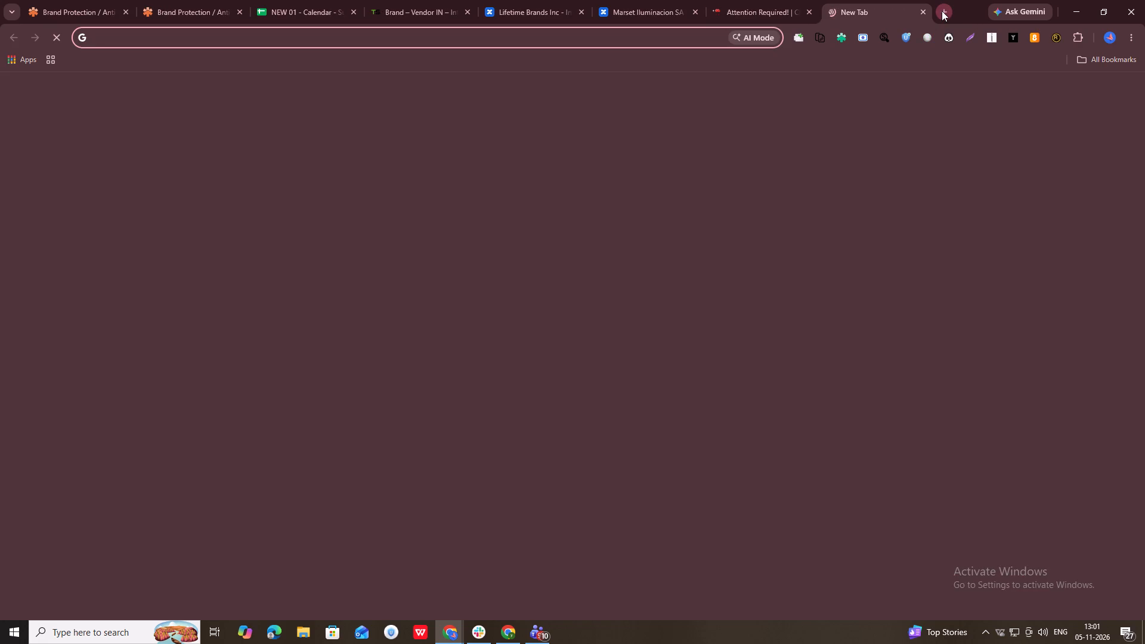
{"action": "key", "text": "ctrl+v"}
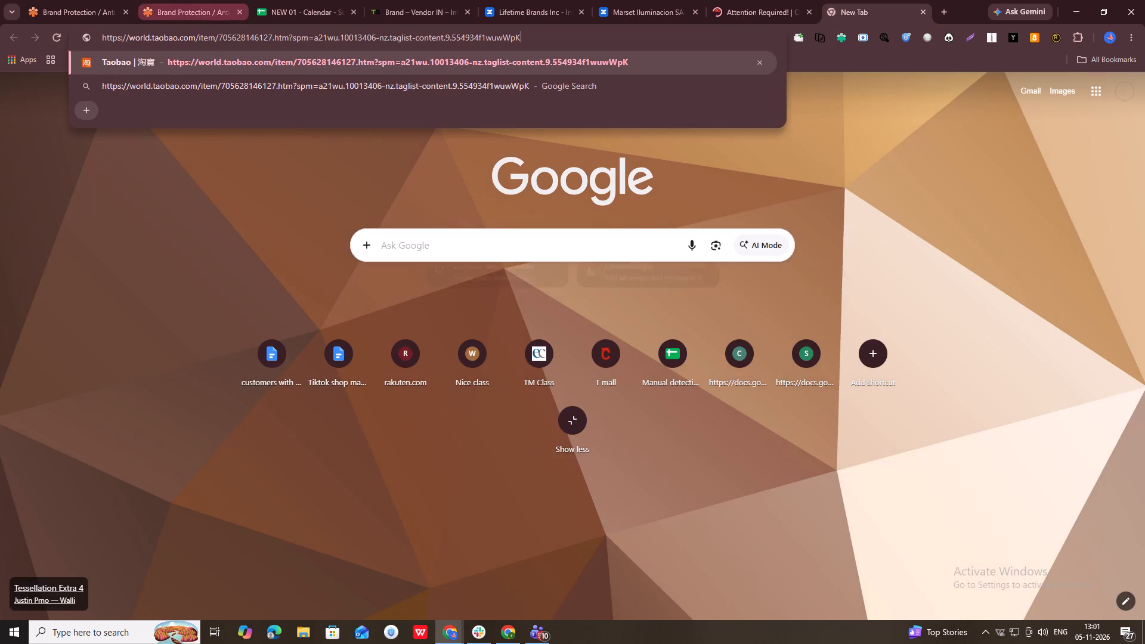
{"action": "left_click", "coordinate": [228, 38]}
{"action": "left_click", "coordinate": [228, 38]}
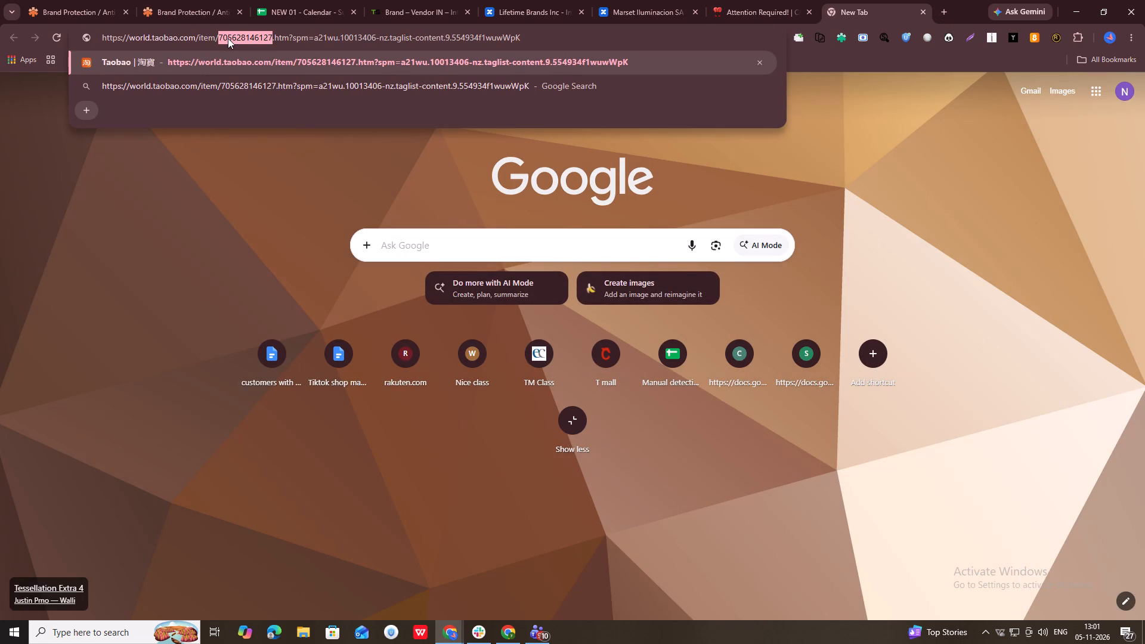
{"action": "key", "text": "ctrl+c"}
{"action": "key", "text": "ctrl+c"}
{"action": "key", "text": "ctrl+c"}
{"action": "key", "text": "ctrl+c"}
{"action": "left_click", "coordinate": [746, 0]}
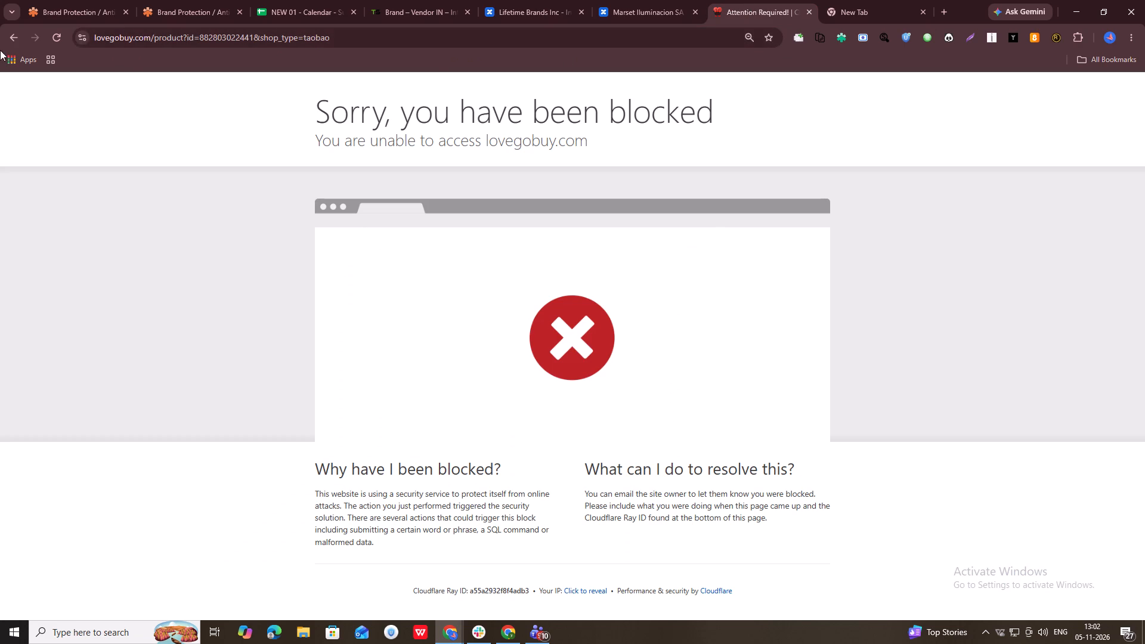
{"action": "left_click", "coordinate": [223, 35]}
{"action": "double_click", "coordinate": [223, 35]}
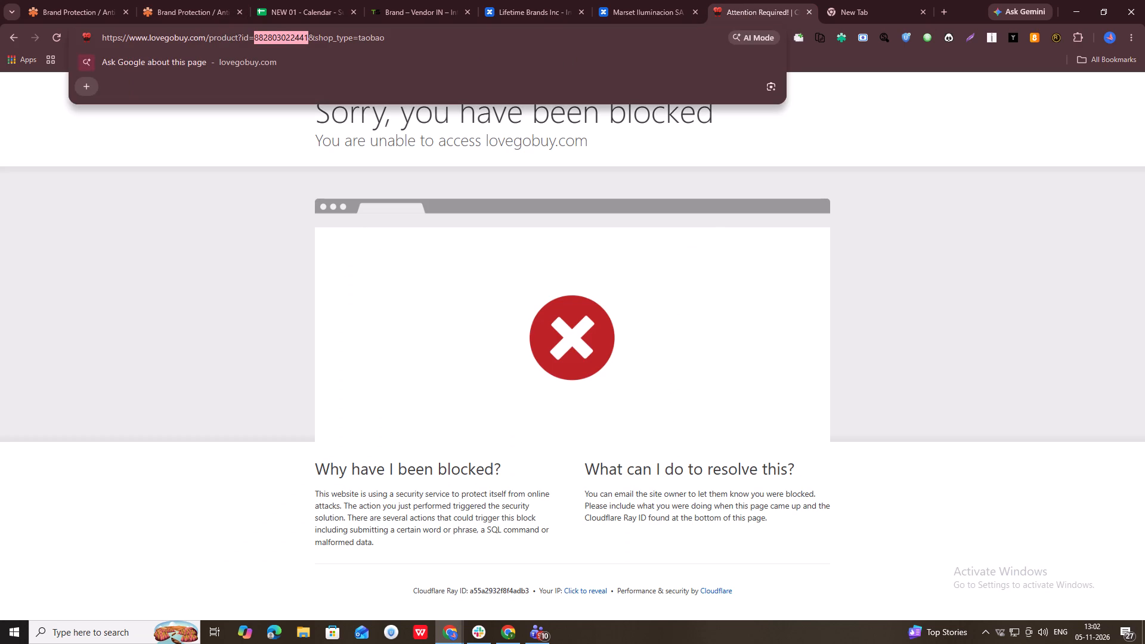
{"action": "key", "text": "ctrl+v"}
{"action": "key", "text": "Return"}
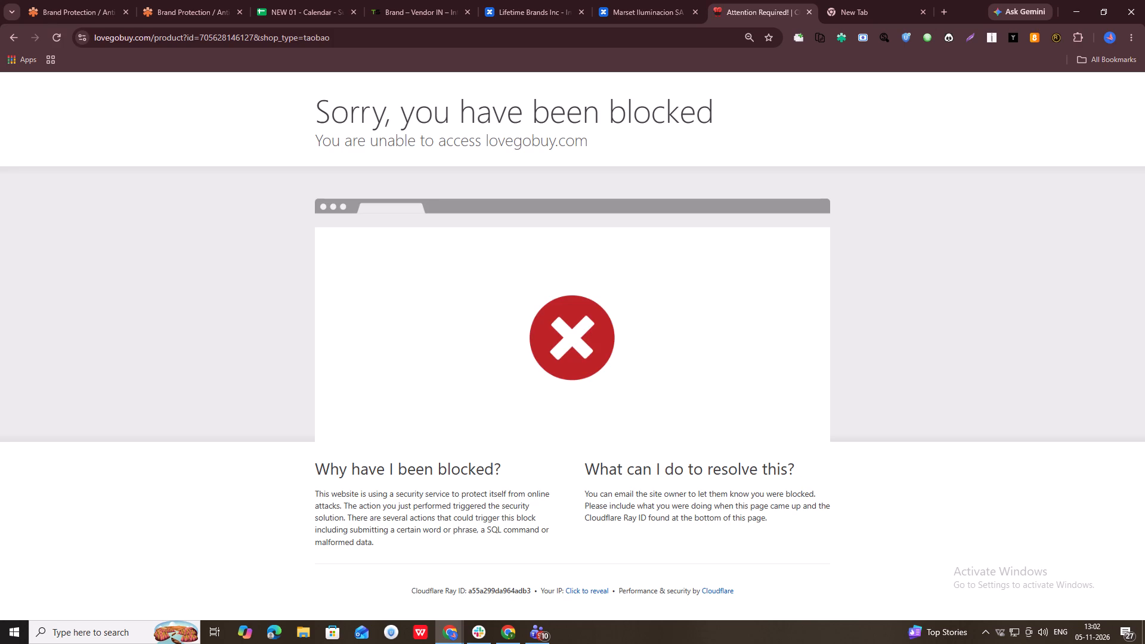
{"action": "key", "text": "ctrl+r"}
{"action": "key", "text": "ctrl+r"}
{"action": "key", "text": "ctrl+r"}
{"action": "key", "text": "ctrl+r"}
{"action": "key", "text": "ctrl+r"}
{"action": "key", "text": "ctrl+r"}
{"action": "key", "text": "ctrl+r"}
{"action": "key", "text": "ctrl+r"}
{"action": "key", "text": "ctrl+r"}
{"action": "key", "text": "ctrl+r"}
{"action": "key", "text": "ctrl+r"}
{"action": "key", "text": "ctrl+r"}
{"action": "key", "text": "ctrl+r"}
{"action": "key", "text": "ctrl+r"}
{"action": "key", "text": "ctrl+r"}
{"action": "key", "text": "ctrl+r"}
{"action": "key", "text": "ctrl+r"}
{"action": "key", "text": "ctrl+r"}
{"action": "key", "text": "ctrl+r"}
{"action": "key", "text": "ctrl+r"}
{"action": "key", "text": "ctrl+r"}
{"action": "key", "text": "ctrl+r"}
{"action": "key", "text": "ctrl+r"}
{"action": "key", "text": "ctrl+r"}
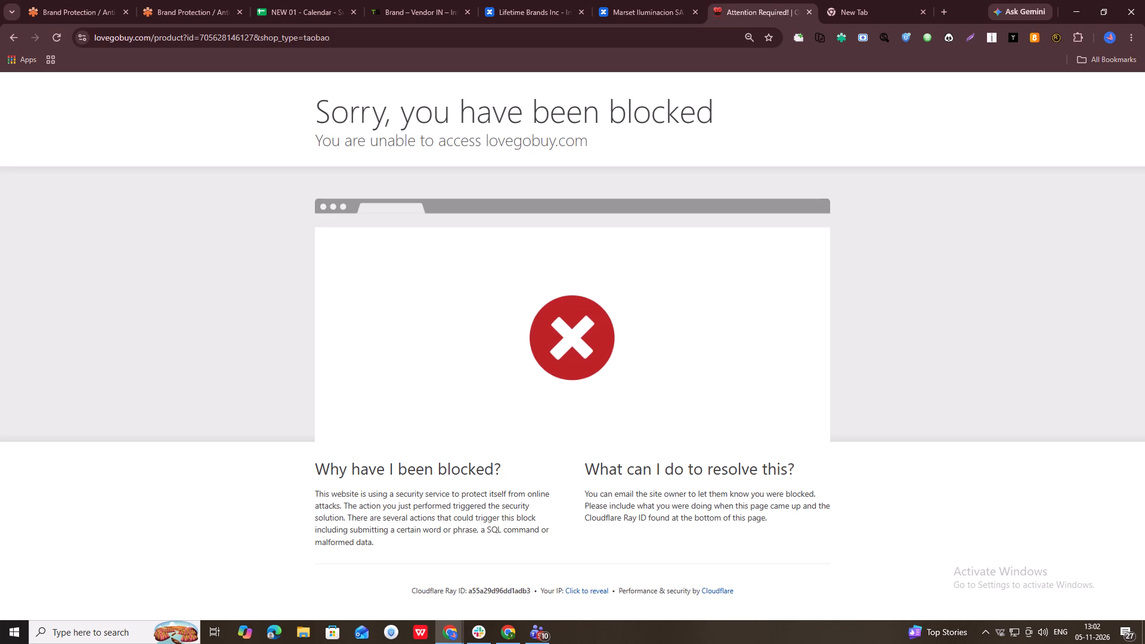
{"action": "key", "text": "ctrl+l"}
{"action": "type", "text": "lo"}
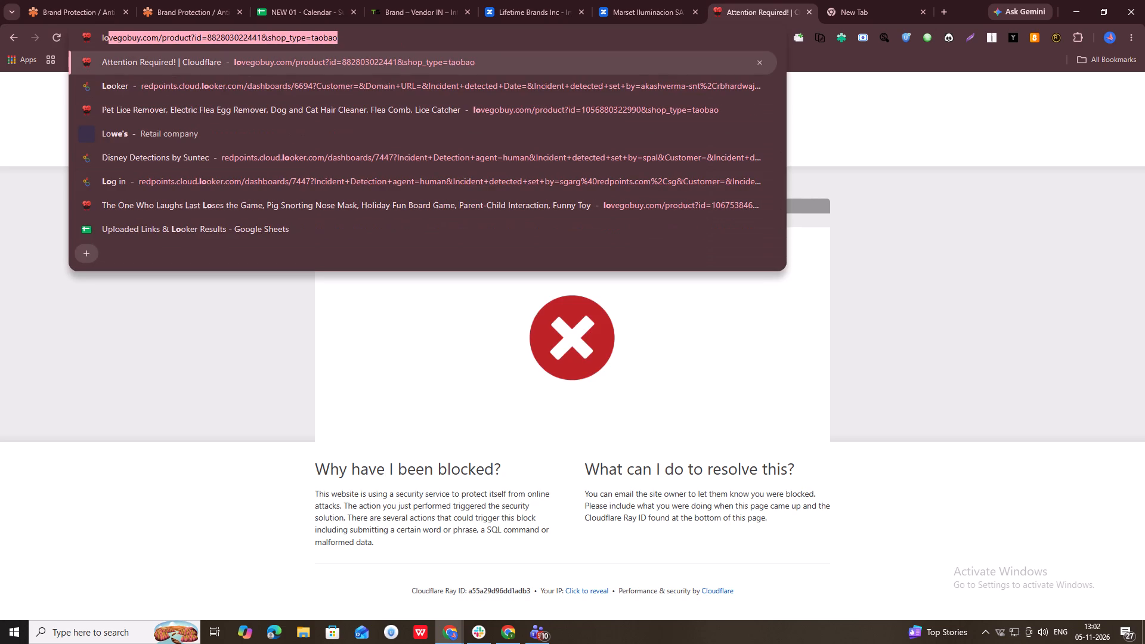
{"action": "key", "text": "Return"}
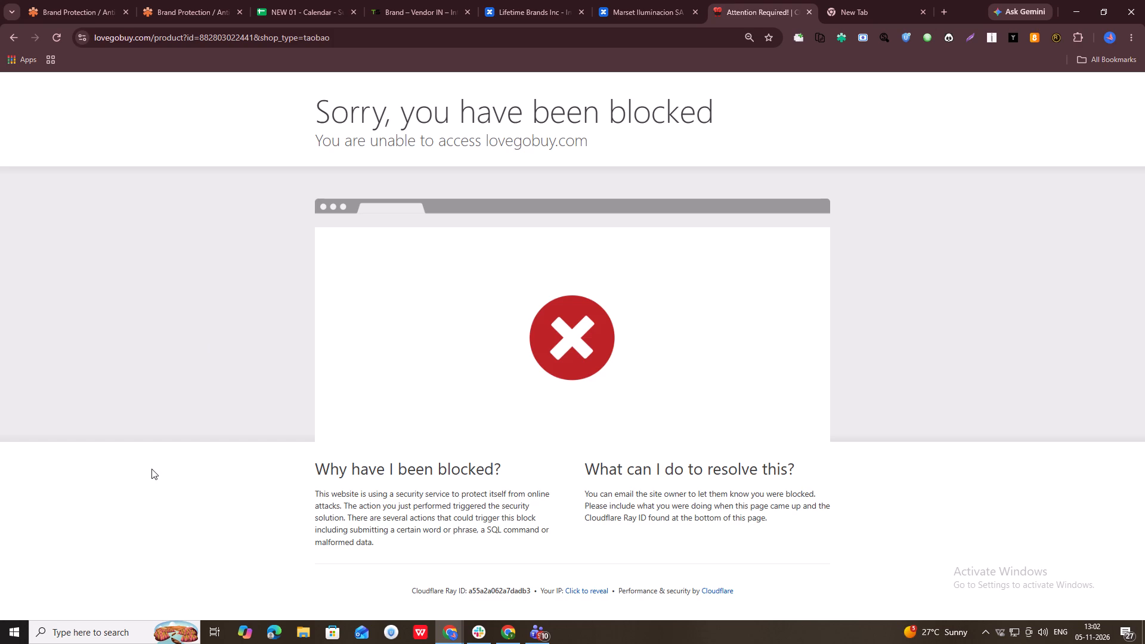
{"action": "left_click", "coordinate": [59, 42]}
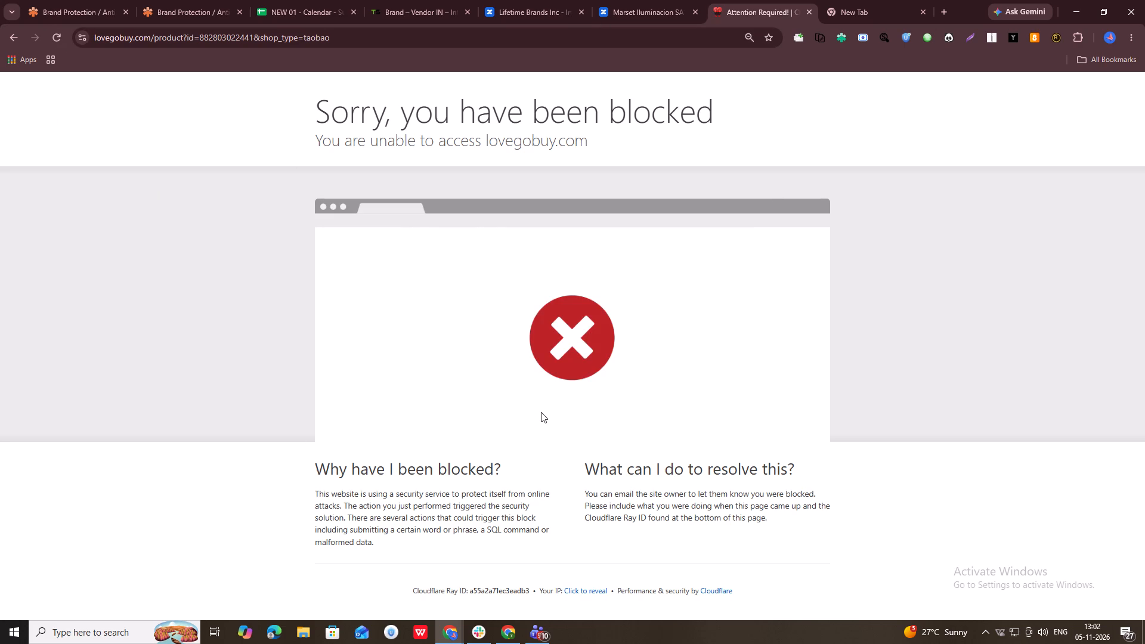
Switch the Urban VPN connection to United Kingdom (UK).
{"action": "left_click", "coordinate": [911, 34]}
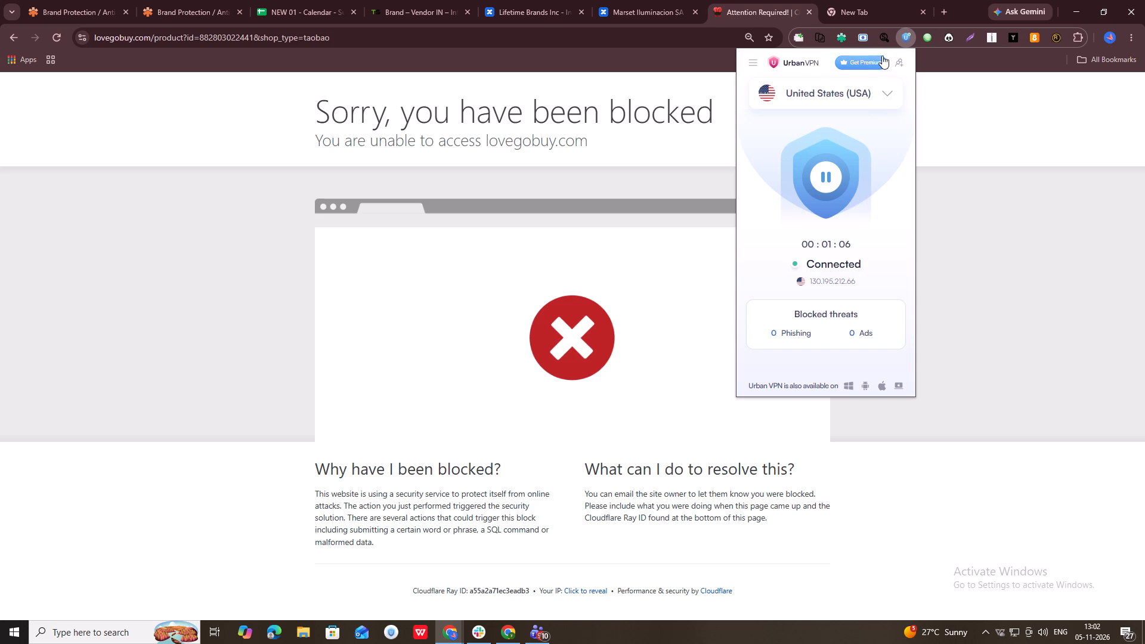
{"action": "left_click", "coordinate": [878, 94]}
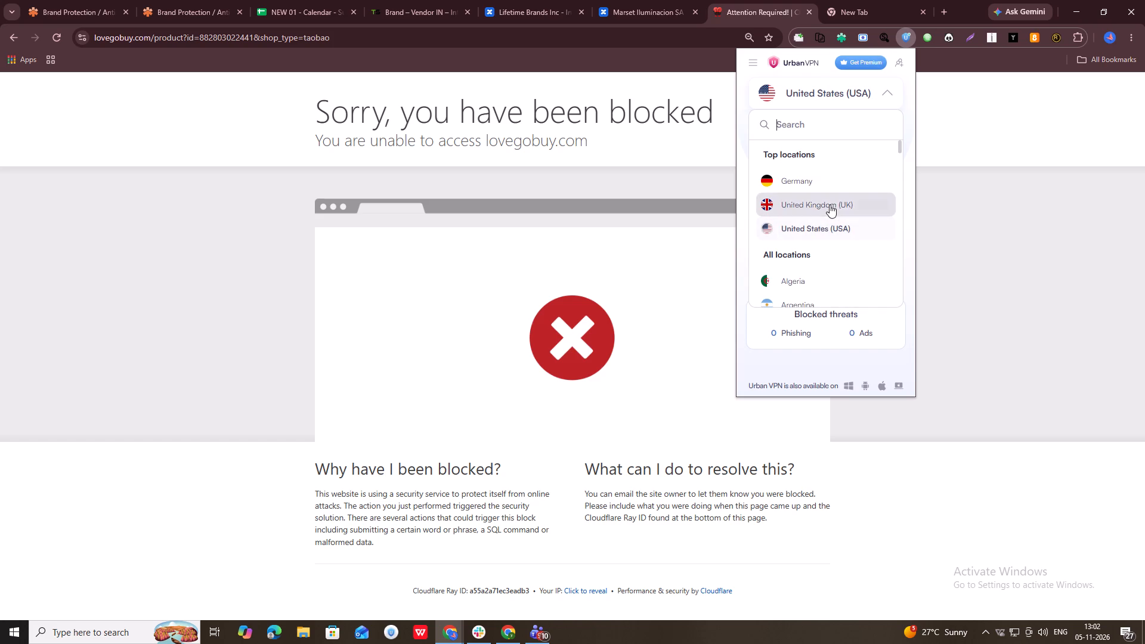
{"action": "left_click", "coordinate": [830, 205]}
{"action": "left_click", "coordinate": [874, 102]}
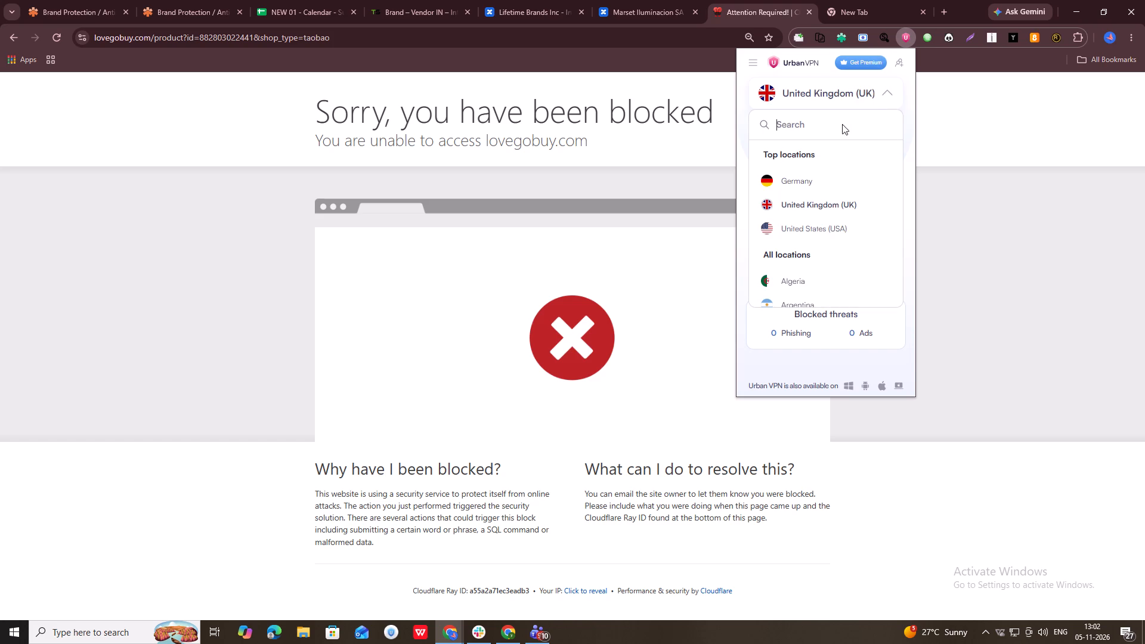
{"action": "left_click", "coordinate": [810, 181]}
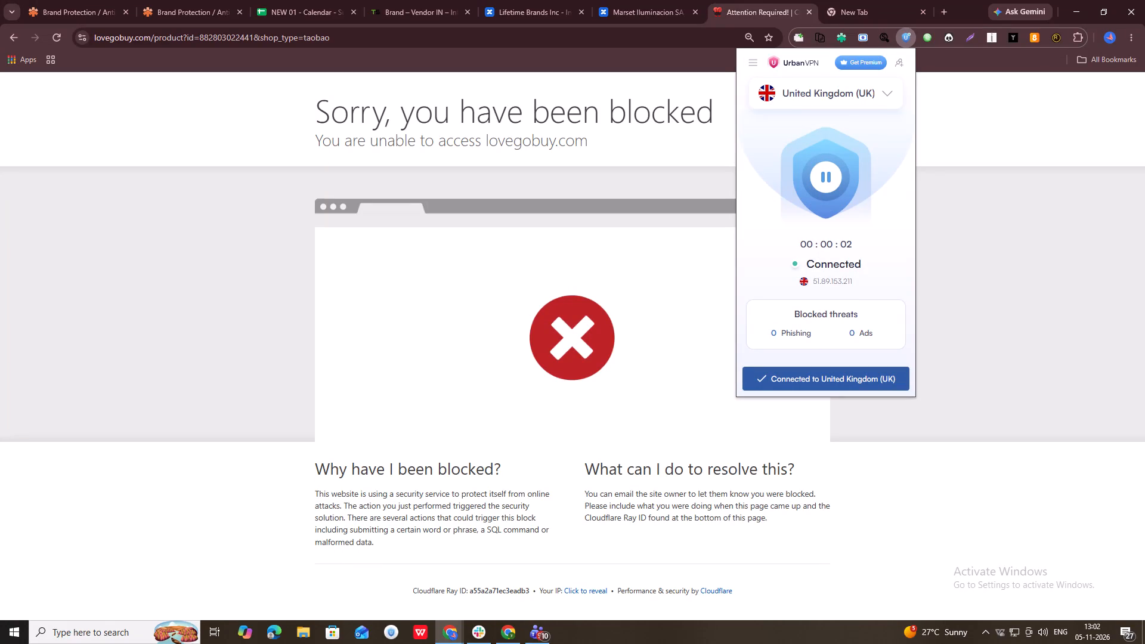
{"action": "left_click", "coordinate": [52, 37]}
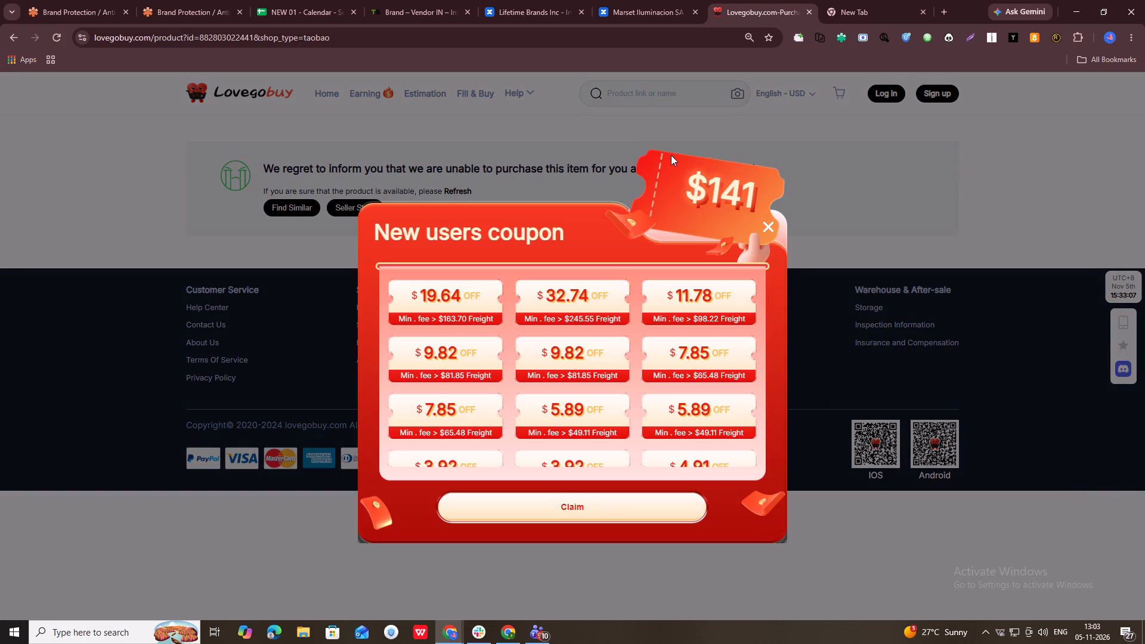
{"action": "left_click", "coordinate": [768, 223]}
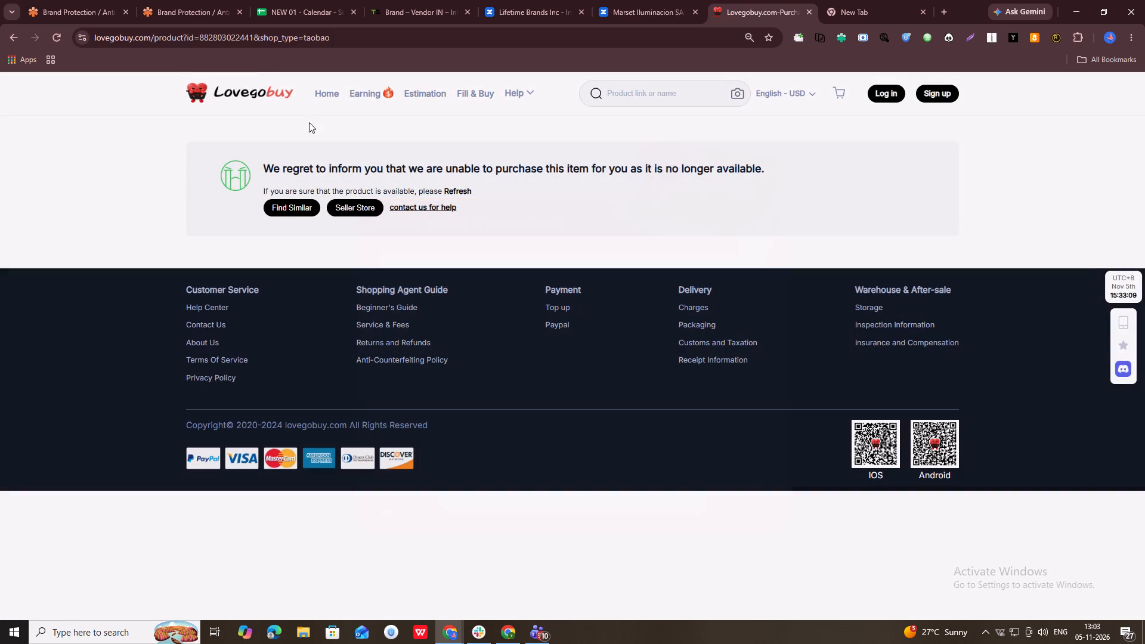
{"action": "double_click", "coordinate": [215, 34]}
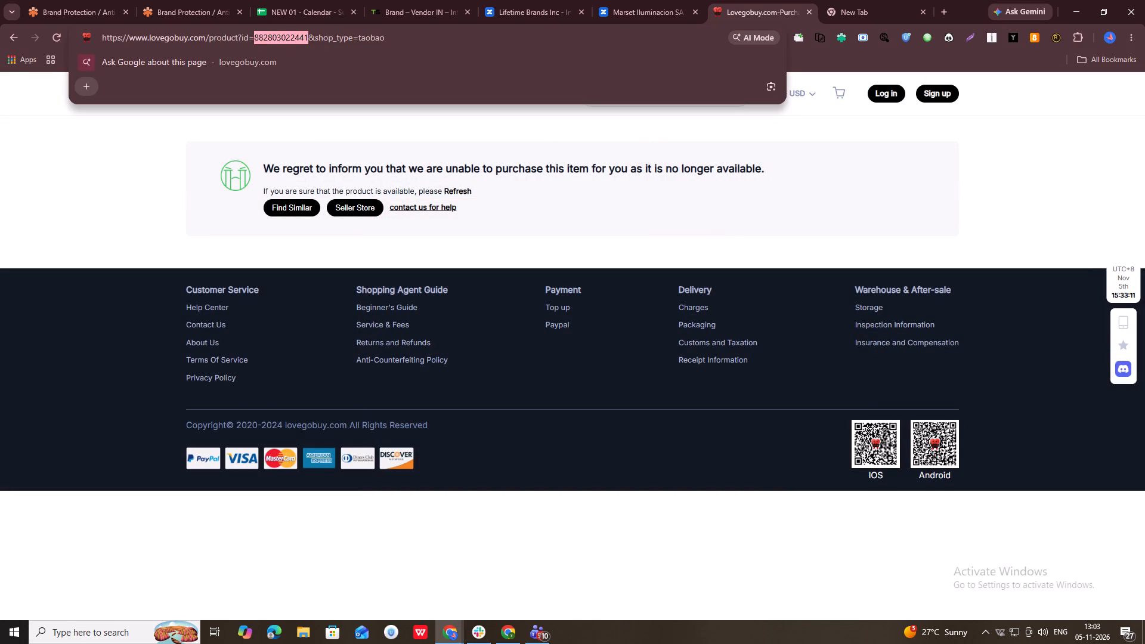
{"action": "key", "text": "ctrl+v"}
{"action": "key", "text": "Return"}
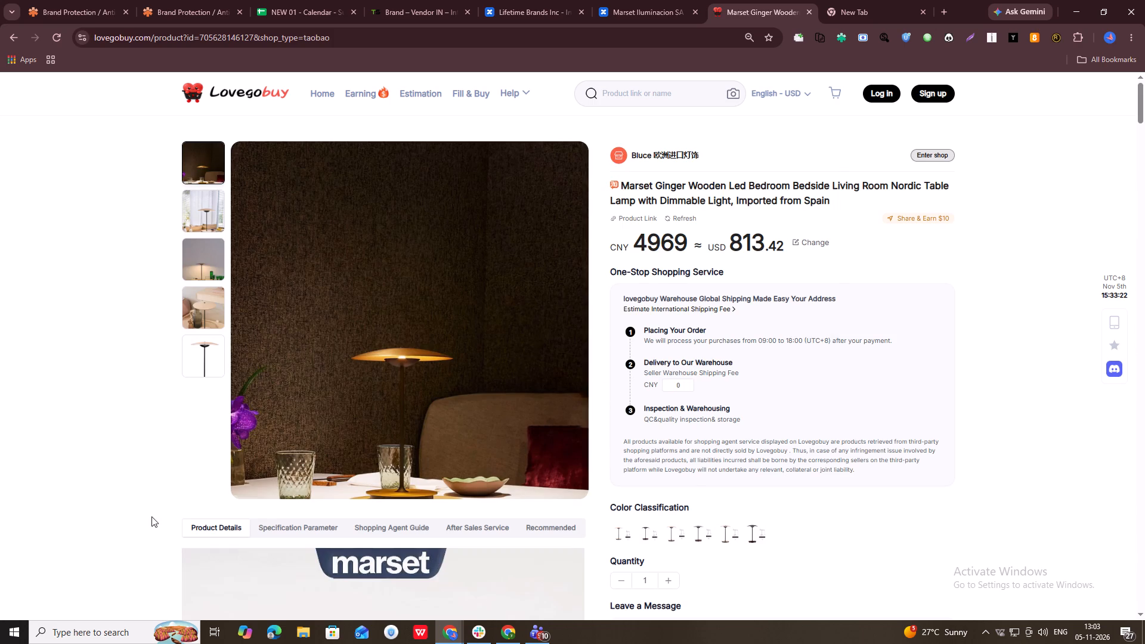
Examine the Ginger lamp's product photos on lovegobuy.com and compare them with the Ginger assets on the Marset Iluminacion SA Confluence page.
{"action": "left_click", "coordinate": [206, 357]}
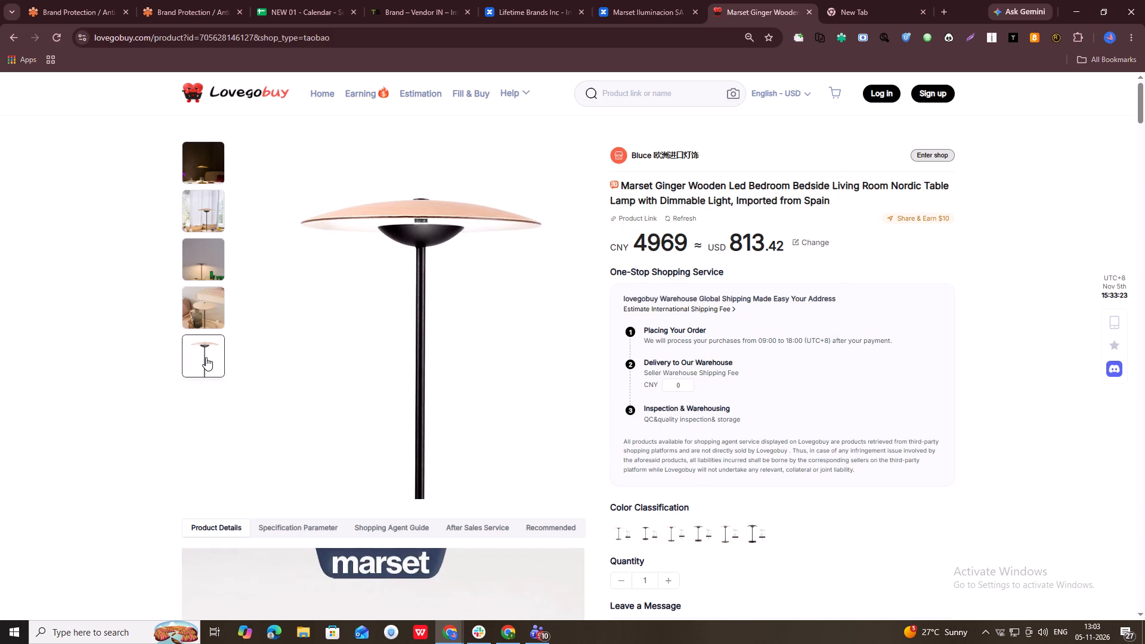
{"action": "left_click", "coordinate": [202, 309]}
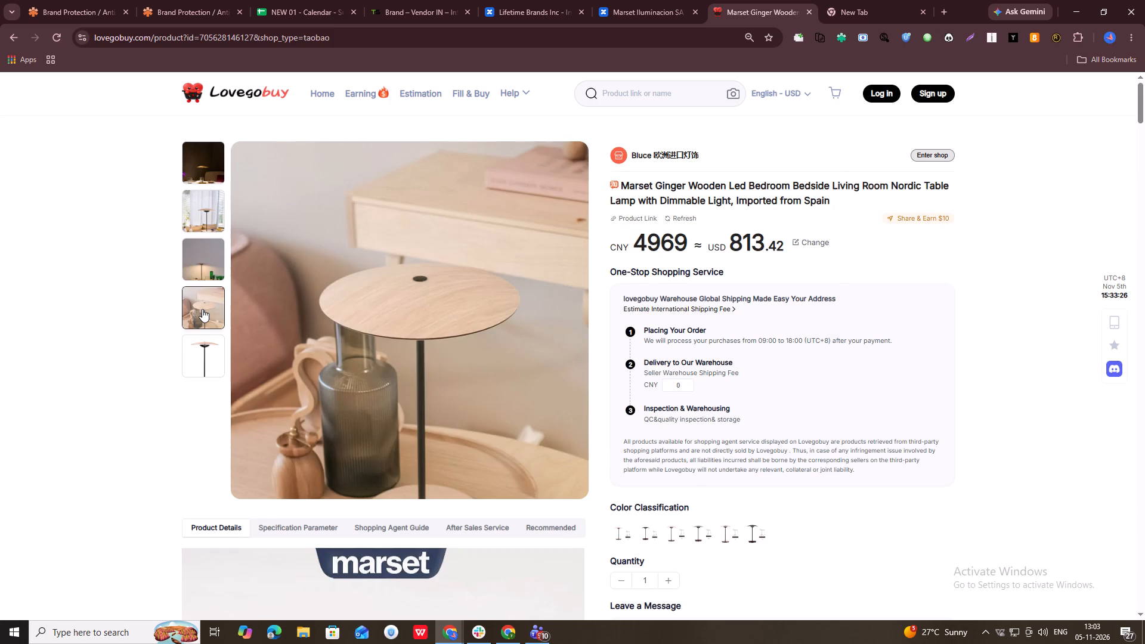
{"action": "left_click", "coordinate": [189, 264]}
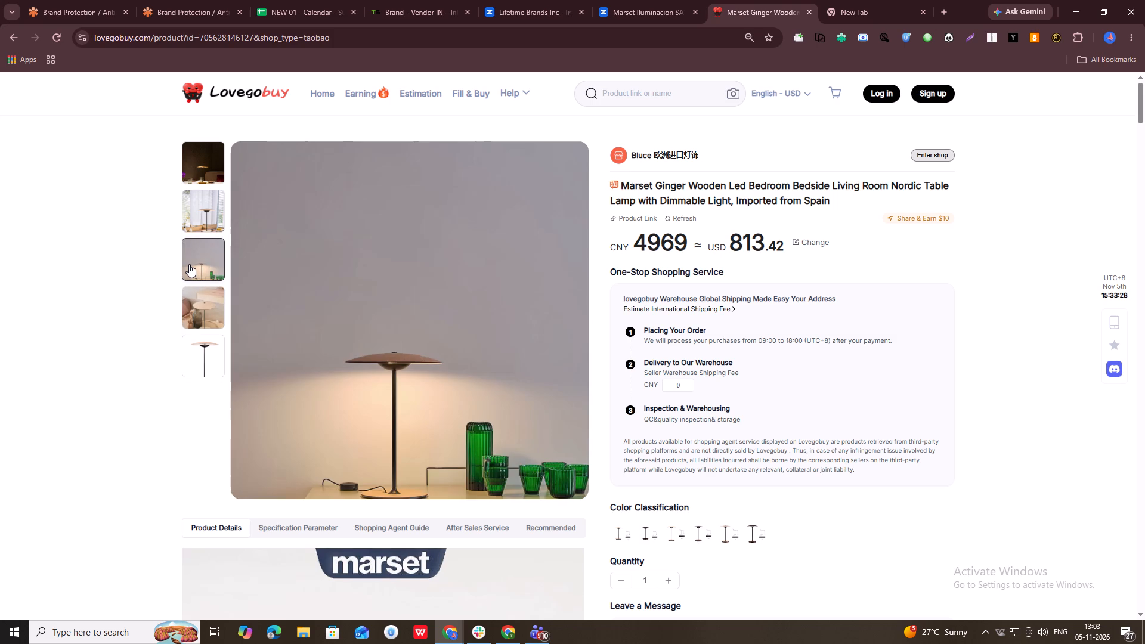
{"action": "left_click", "coordinate": [190, 218]}
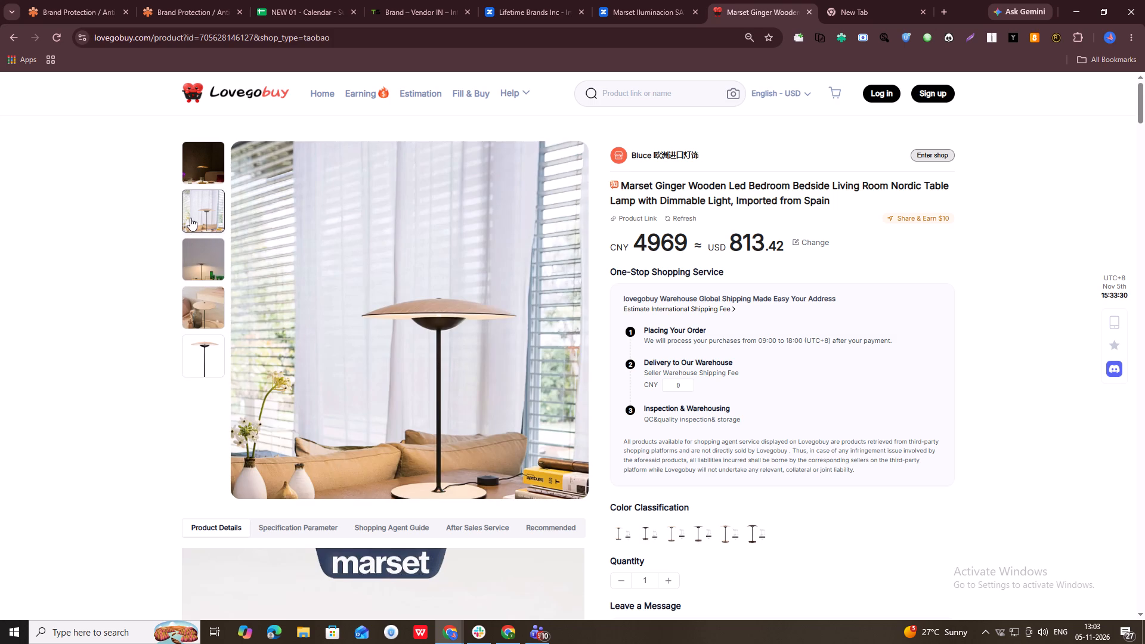
{"action": "left_click", "coordinate": [194, 171]}
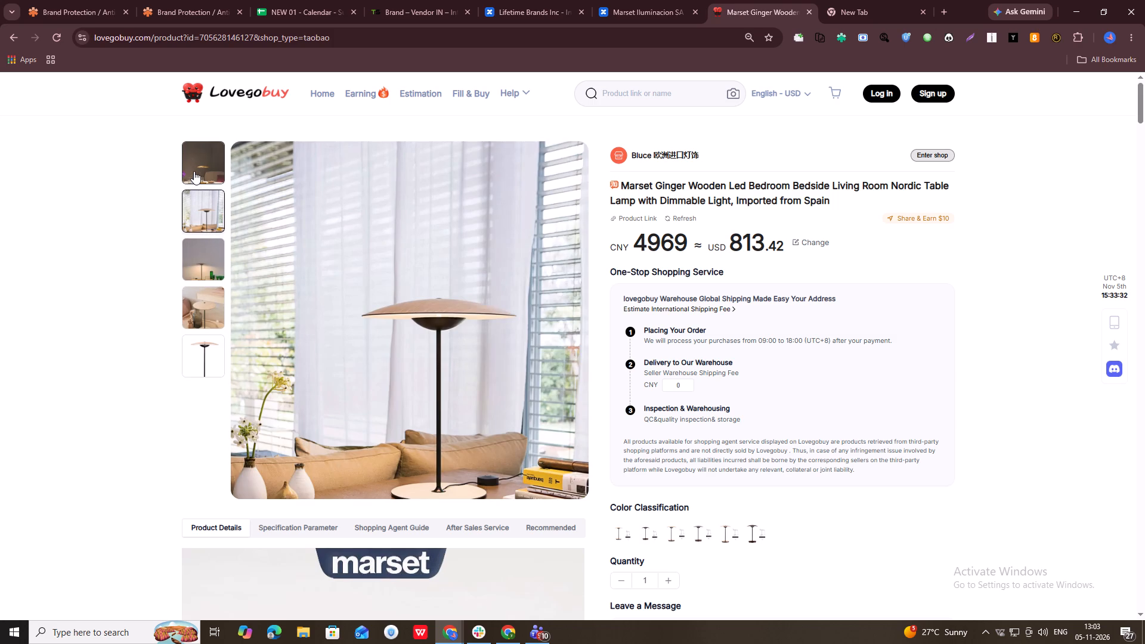
{"action": "left_click", "coordinate": [70, 0]}
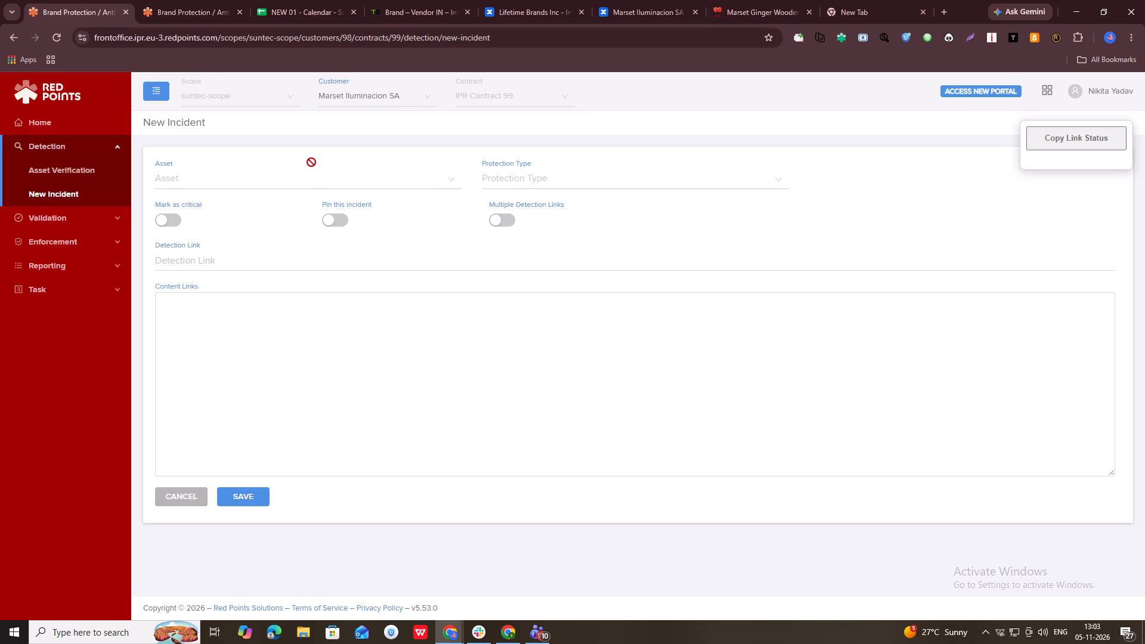
{"action": "left_click", "coordinate": [632, 0]}
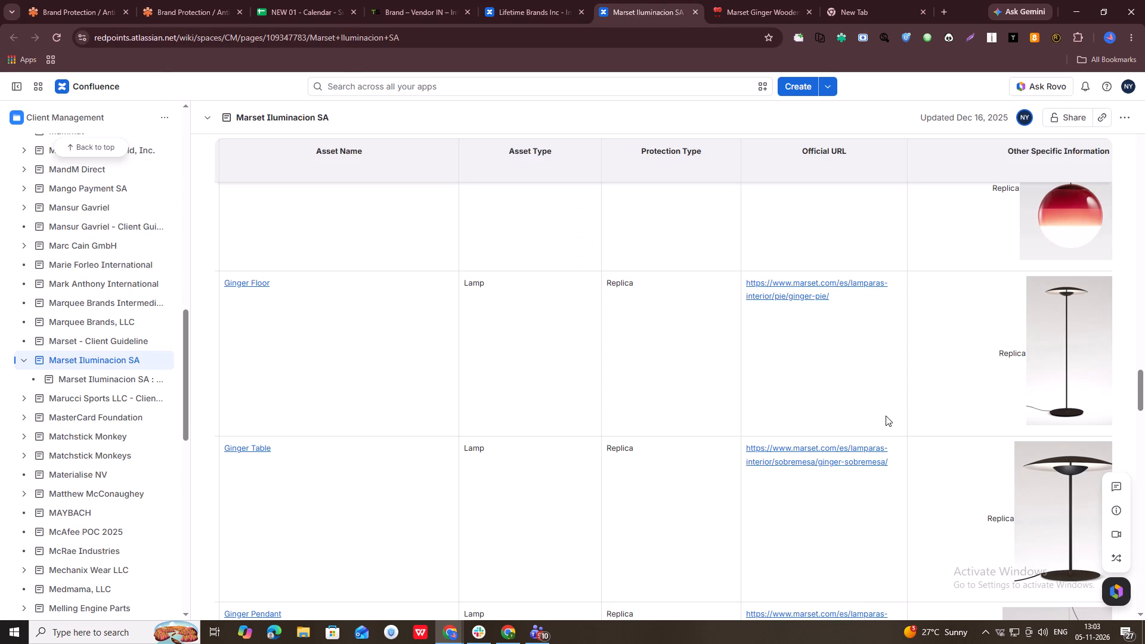
Set up the new Red Points incident with asset Ginger Table, protection type Product brand abuse, and multiple detection links enabled.
{"action": "left_click", "coordinate": [35, 0]}
{"action": "left_click", "coordinate": [273, 184]}
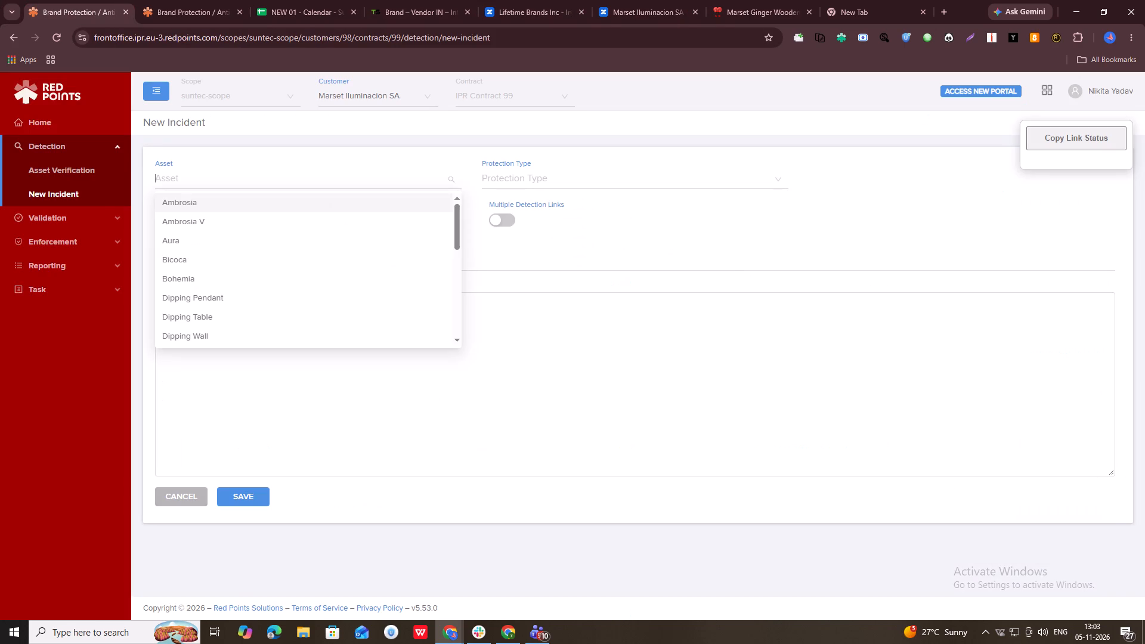
{"action": "scroll", "coordinate": [247, 313], "scroll_direction": "down", "scroll_amount": 2}
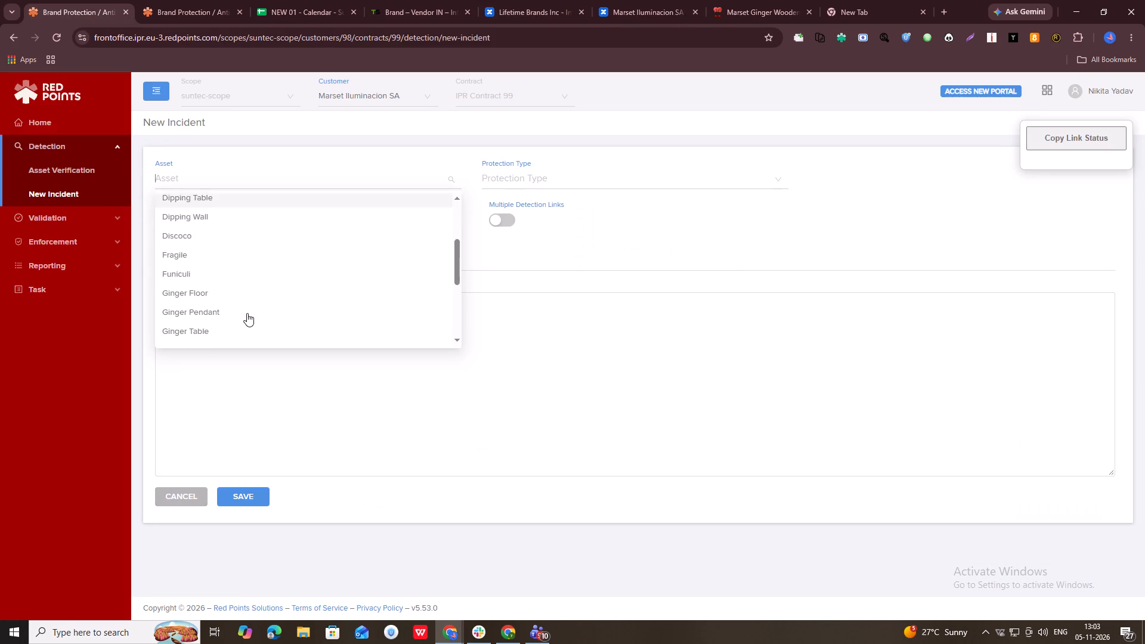
{"action": "scroll", "coordinate": [247, 313], "scroll_direction": "down", "scroll_amount": 1}
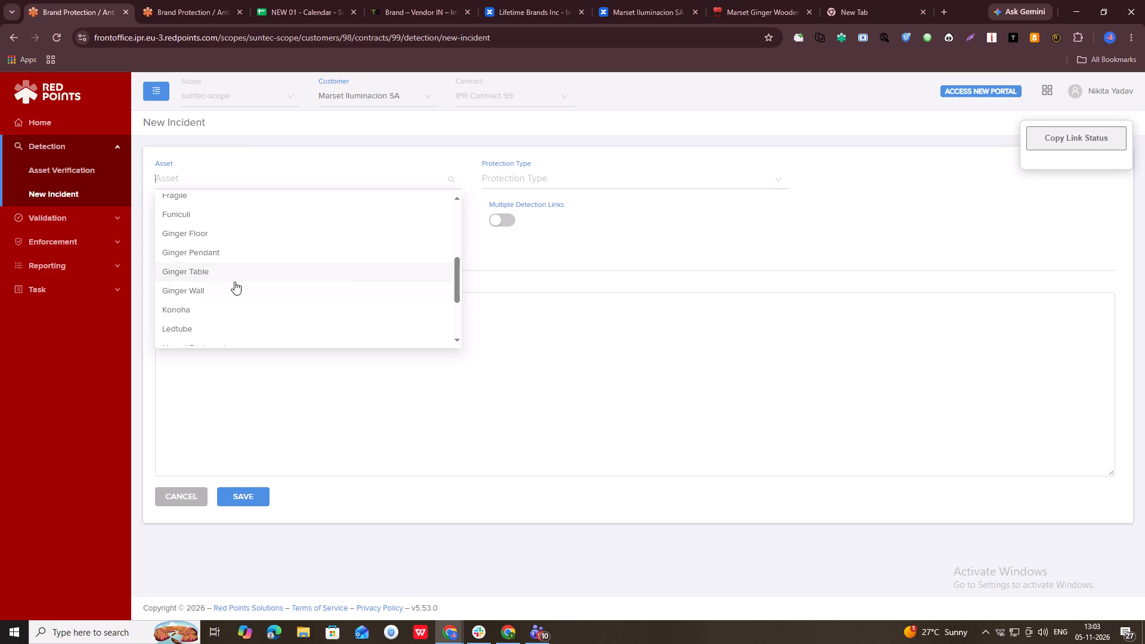
{"action": "left_click", "coordinate": [194, 271]}
{"action": "left_click", "coordinate": [542, 187]}
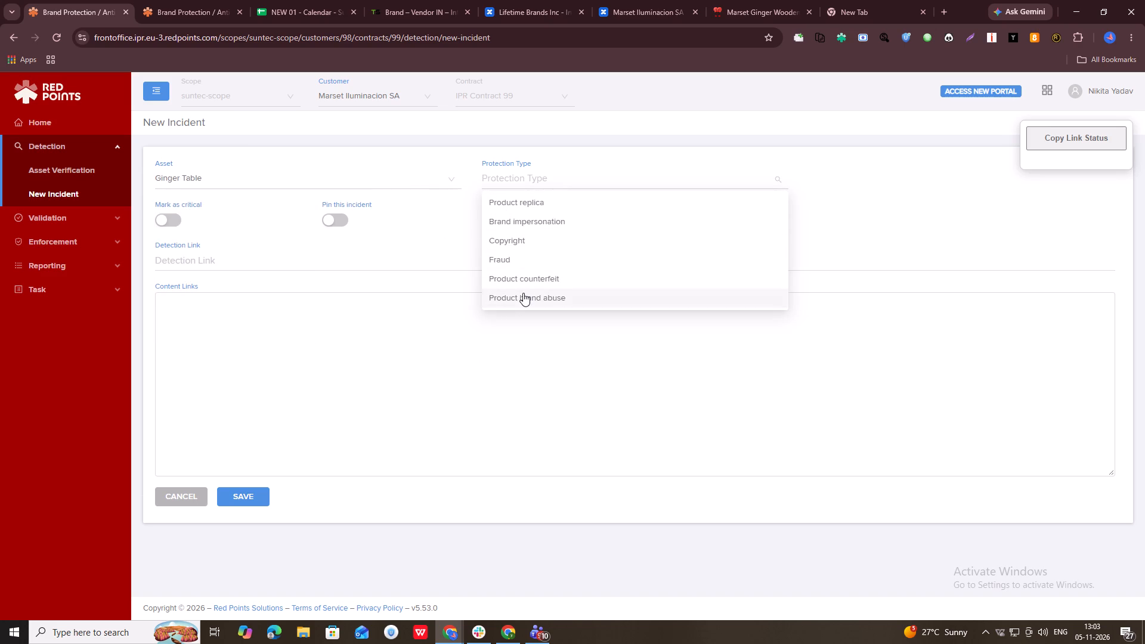
{"action": "left_click", "coordinate": [523, 293]}
{"action": "left_click", "coordinate": [499, 221]}
Copy the Taobao link from Manual Detection Records into the incident's Detection Links and save the incident.
{"action": "left_click", "coordinate": [542, 401]}
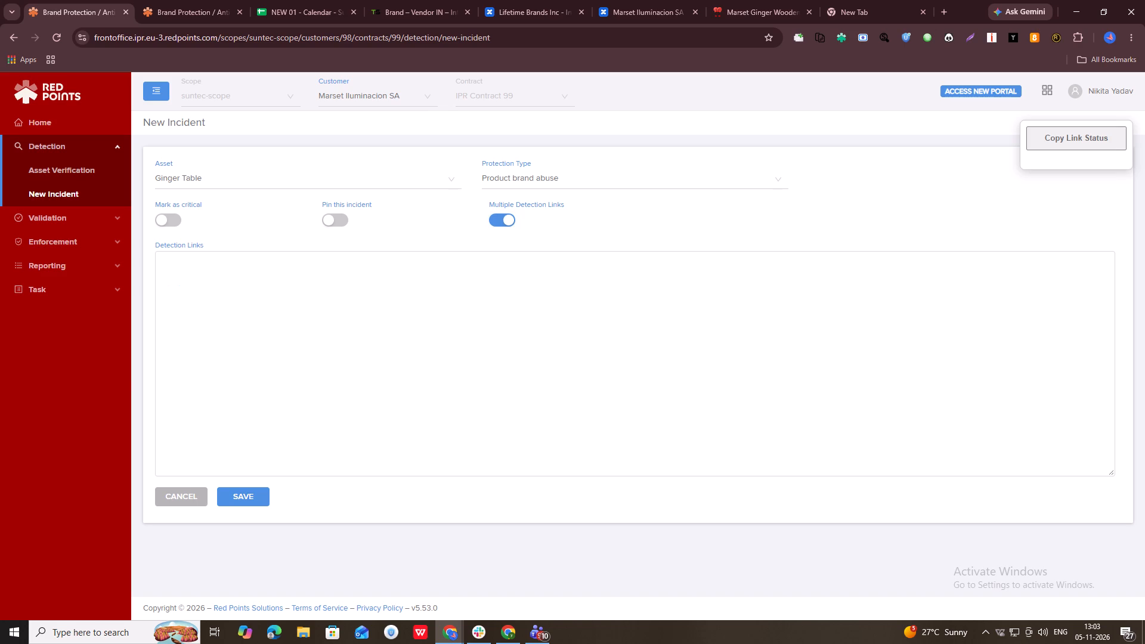
{"action": "key", "text": "alt+Tab"}
{"action": "key", "text": "ctrl+c"}
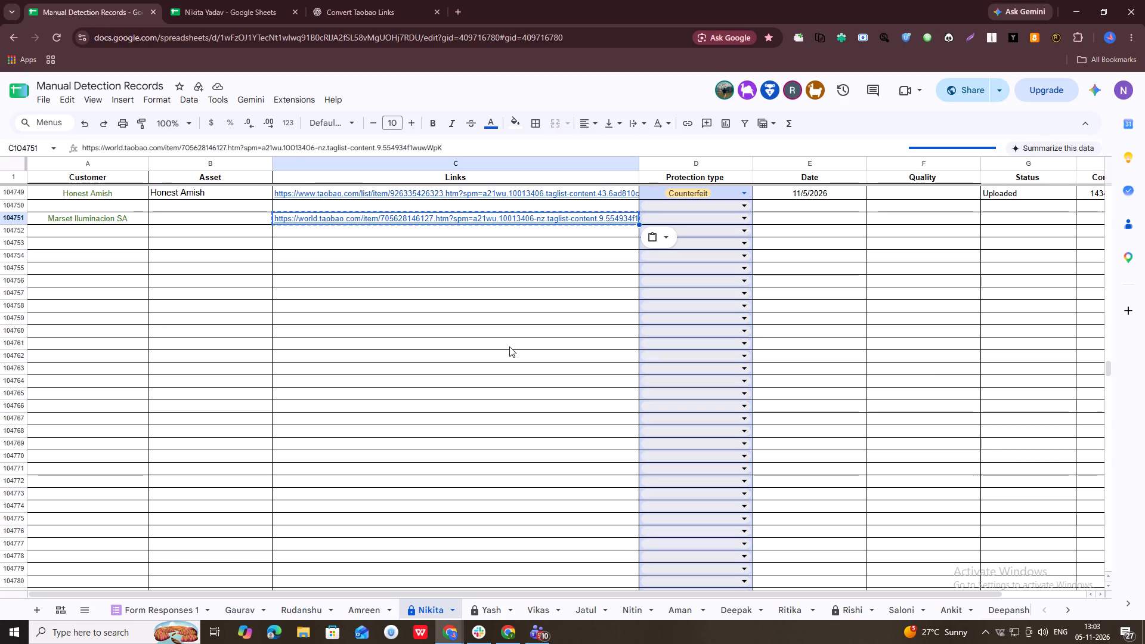
{"action": "key", "text": "alt+Tab"}
{"action": "key", "text": "ctrl+v"}
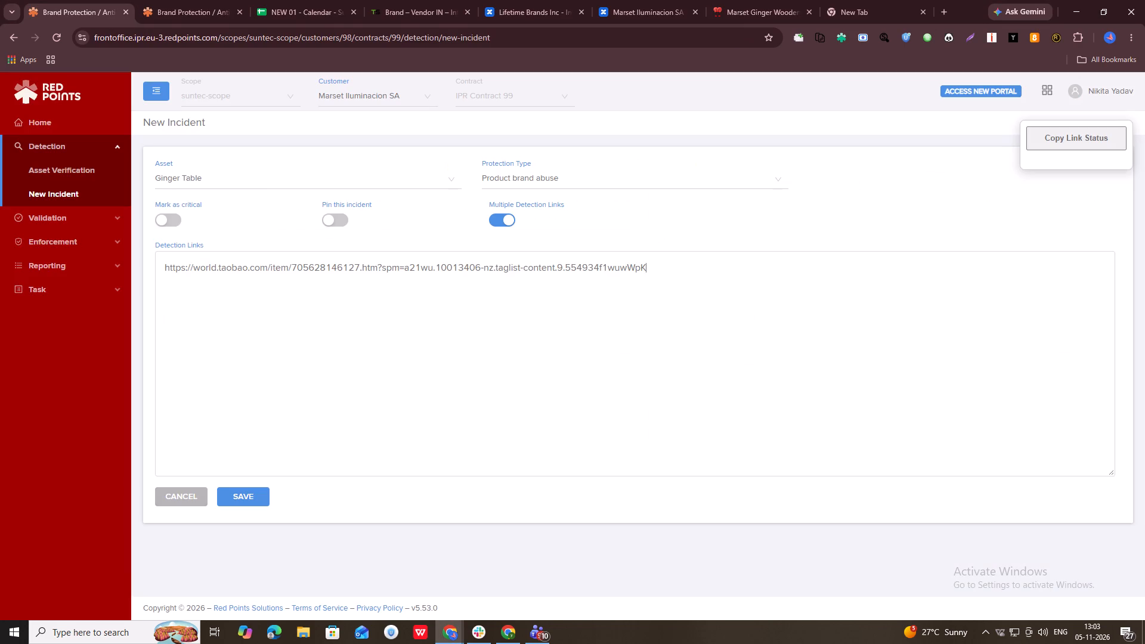
{"action": "left_click", "coordinate": [253, 500]}
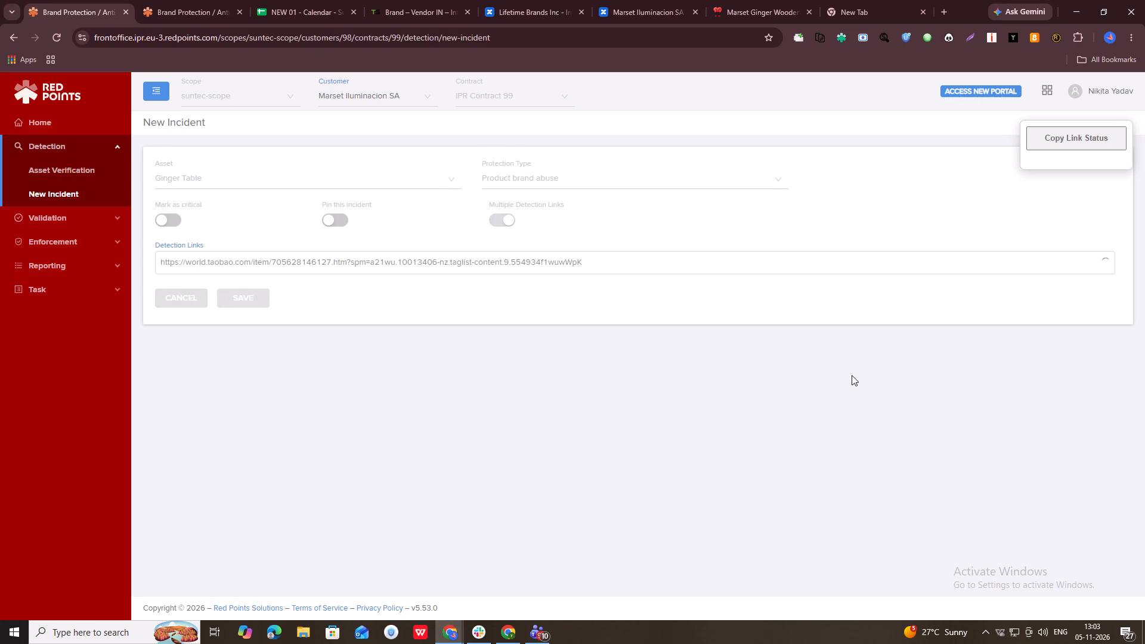
Set the protection type of the Marset Iluminacion SA row in Manual Detection Records to Brand abuse.
{"action": "key", "text": "alt+Tab"}
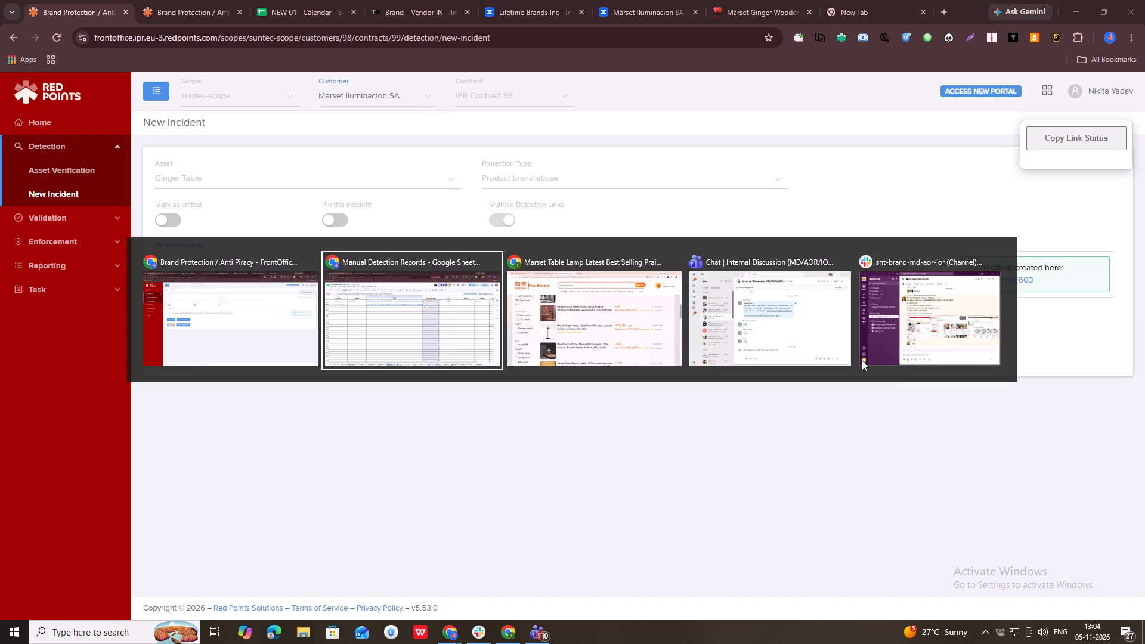
{"action": "key", "text": "Right"}
{"action": "key", "text": "ctrl+Up"}
{"action": "key", "text": "shift+Right"}
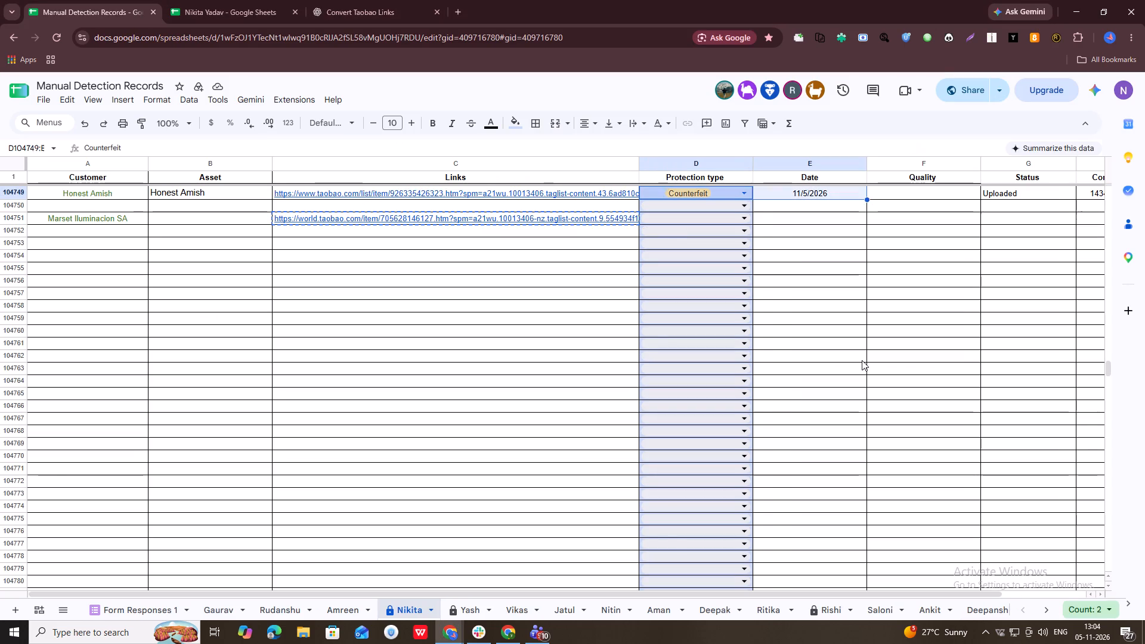
{"action": "key", "text": "Down"}
{"action": "key", "text": "Left"}
{"action": "key", "text": "Down"}
{"action": "key", "text": "Right"}
{"action": "key", "text": "alt+Tab"}
{"action": "key", "text": "alt+Tab"}
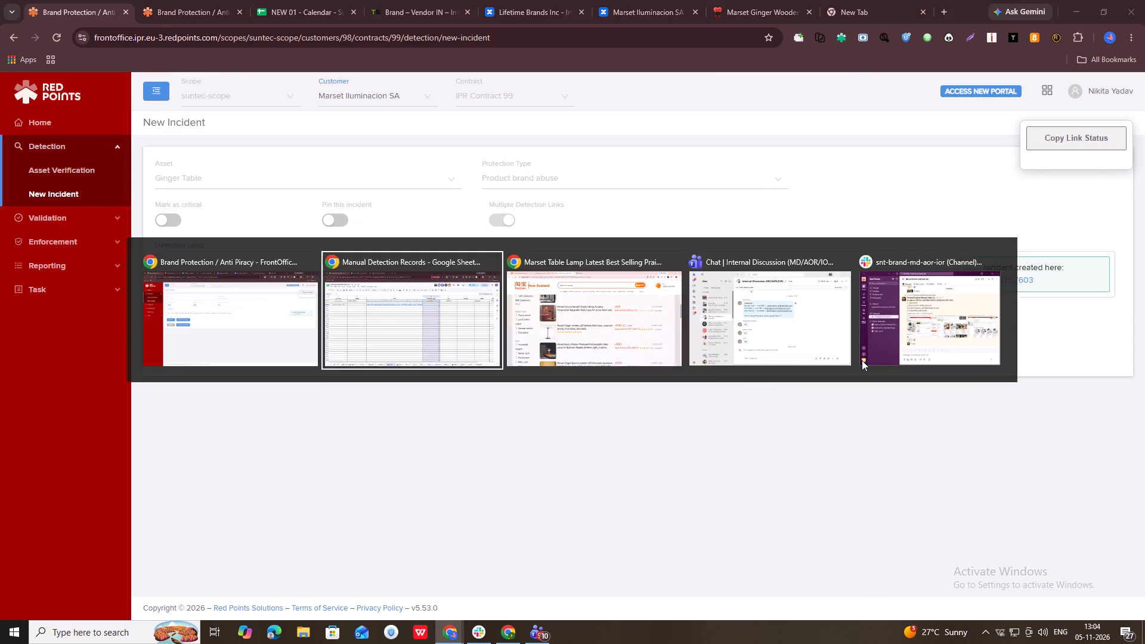
{"action": "type", "text": "brand"}
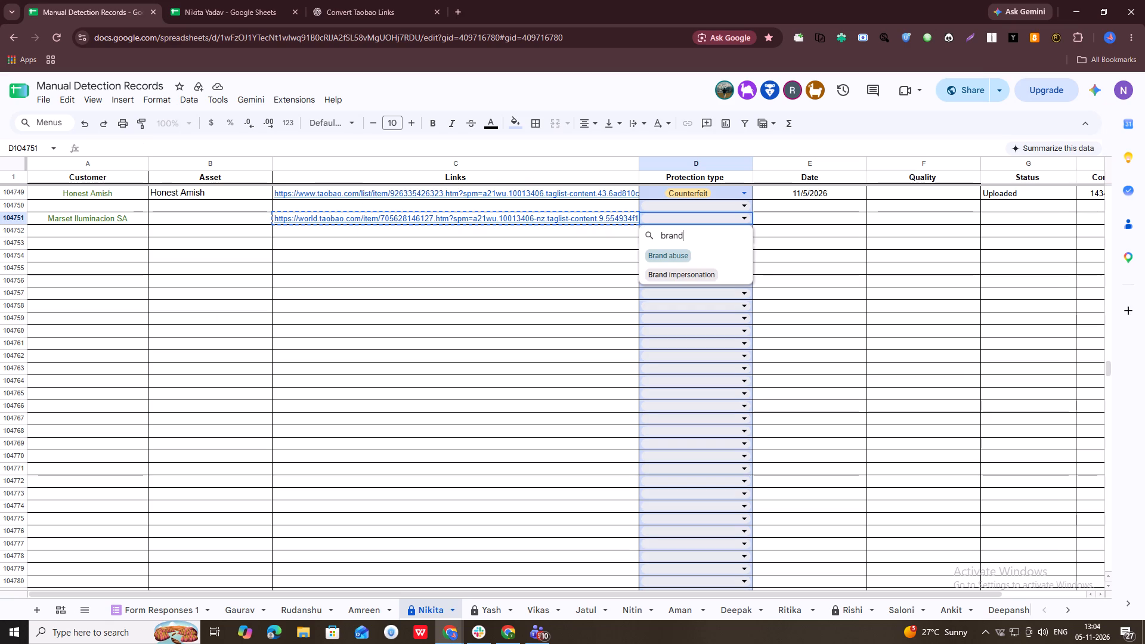
{"action": "key", "text": "Down"}
{"action": "key", "text": "Return"}
Enter today's date, 11/5/2026, in the Date column of the Marset Iluminacion SA row.
{"action": "key", "text": "Up"}
{"action": "key", "text": "Right"}
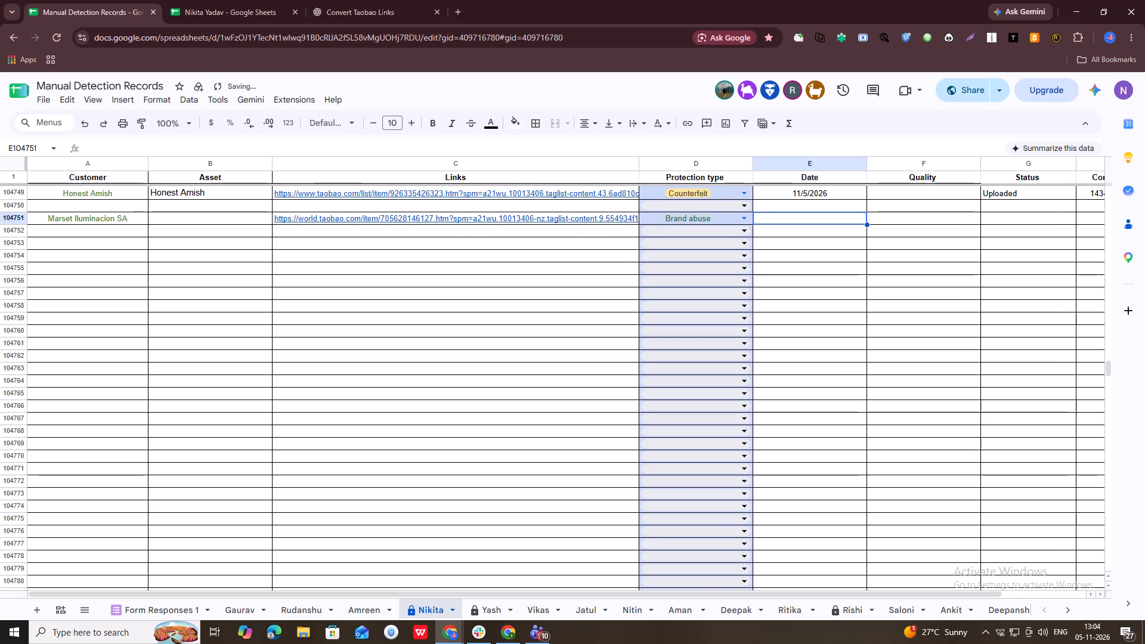
{"action": "key", "text": "ctrl+semicolon"}
{"action": "key", "text": "Right"}
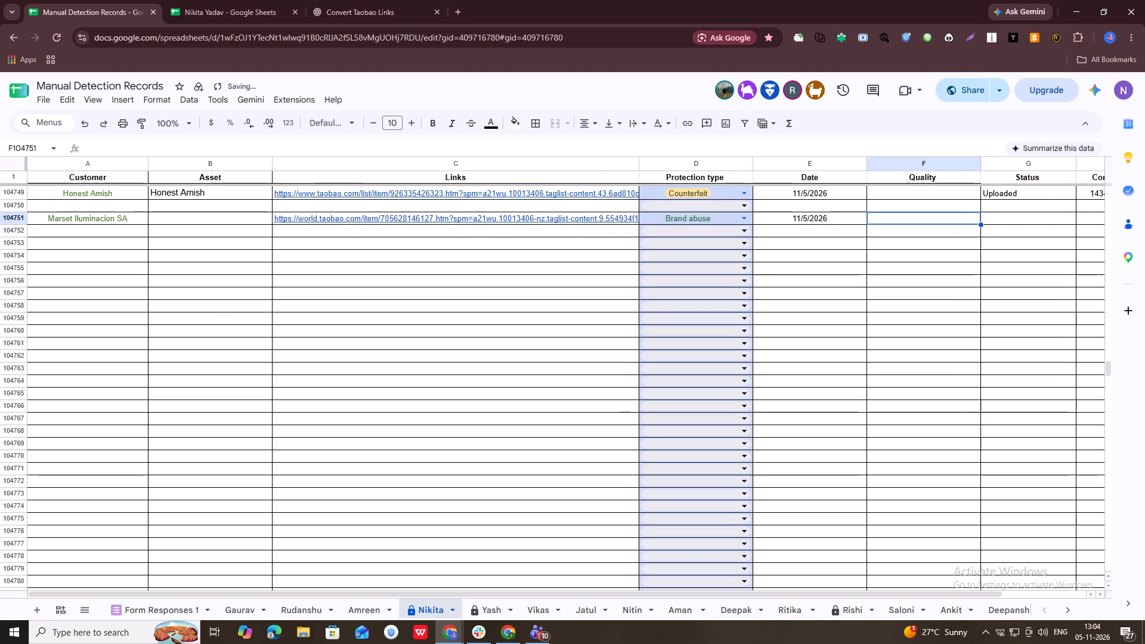
{"action": "key", "text": "Right"}
{"action": "key", "text": "alt+Tab"}
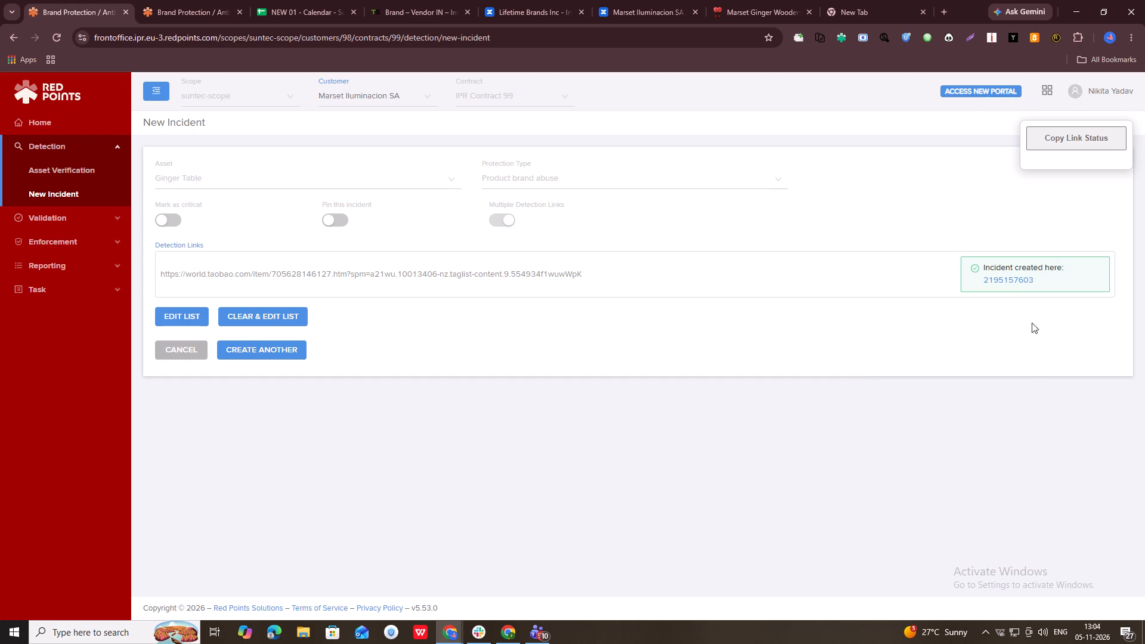
{"action": "left_click", "coordinate": [1017, 283], "text": "alt"}
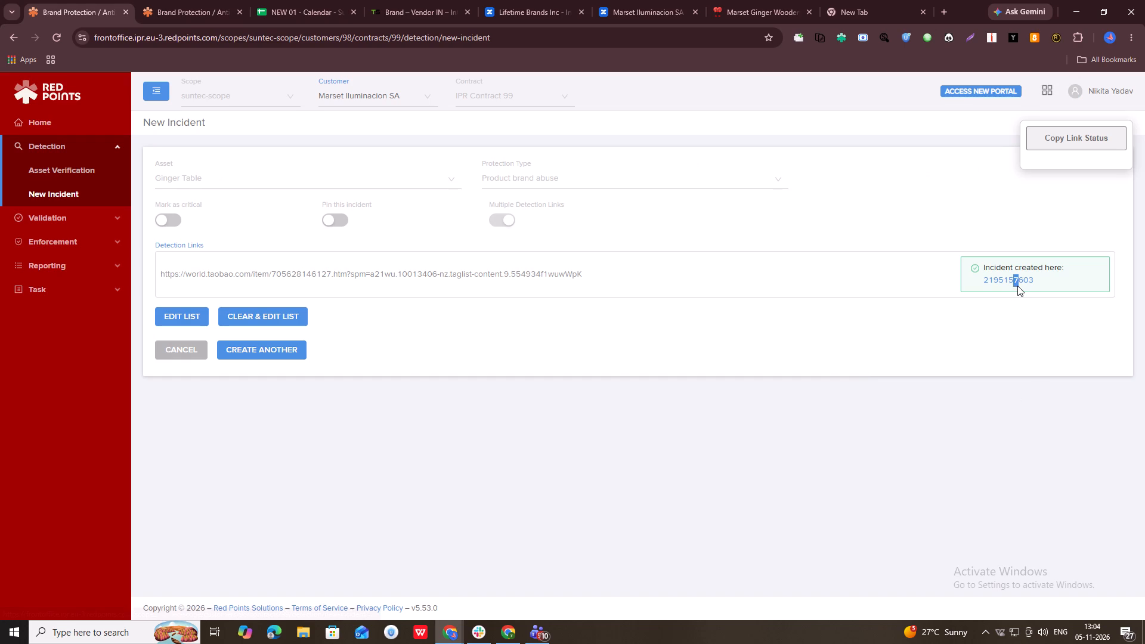
{"action": "left_click", "coordinate": [1002, 281], "text": "alt"}
{"action": "left_click", "coordinate": [1008, 279], "text": "alt"}
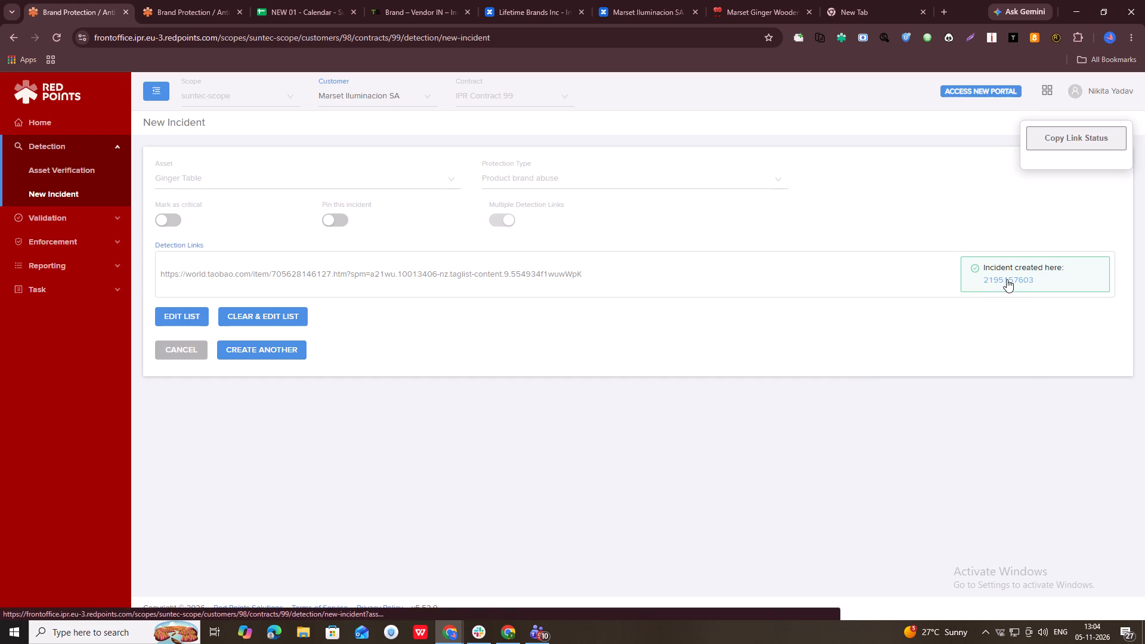
{"action": "left_click", "coordinate": [1011, 283], "text": "alt"}
{"action": "key", "text": "alt+Tab"}
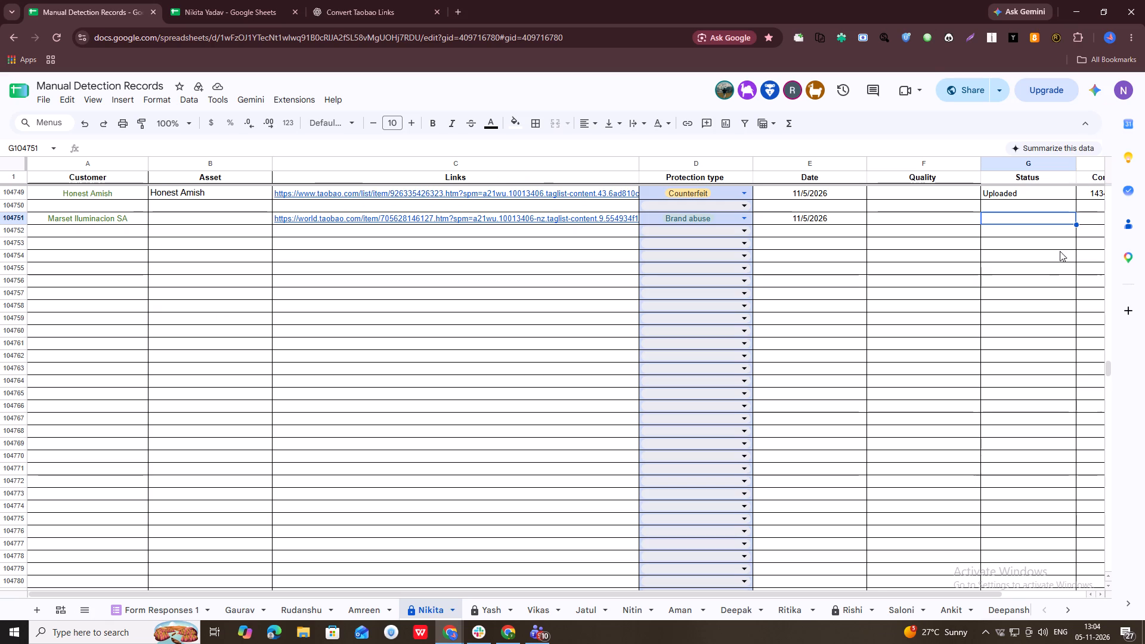
{"action": "left_click", "coordinate": [1087, 222]}
{"action": "key", "text": "ctrl+v"}
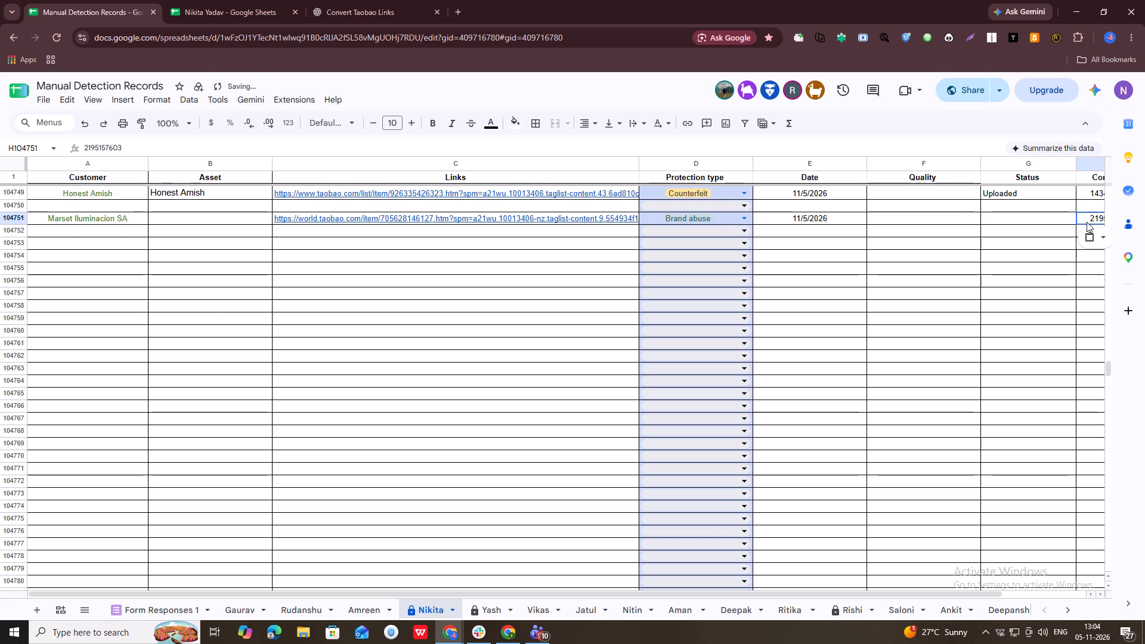
Copy the status Uploaded from the Honest Amish row into the Status column of the Marset Iluminacion SA row.
{"action": "key", "text": "Left"}
{"action": "key", "text": "ctrl+Up"}
{"action": "key", "text": "ctrl+c"}
{"action": "key", "text": "Right"}
{"action": "key", "text": "ctrl+Down"}
{"action": "key", "text": "Left"}
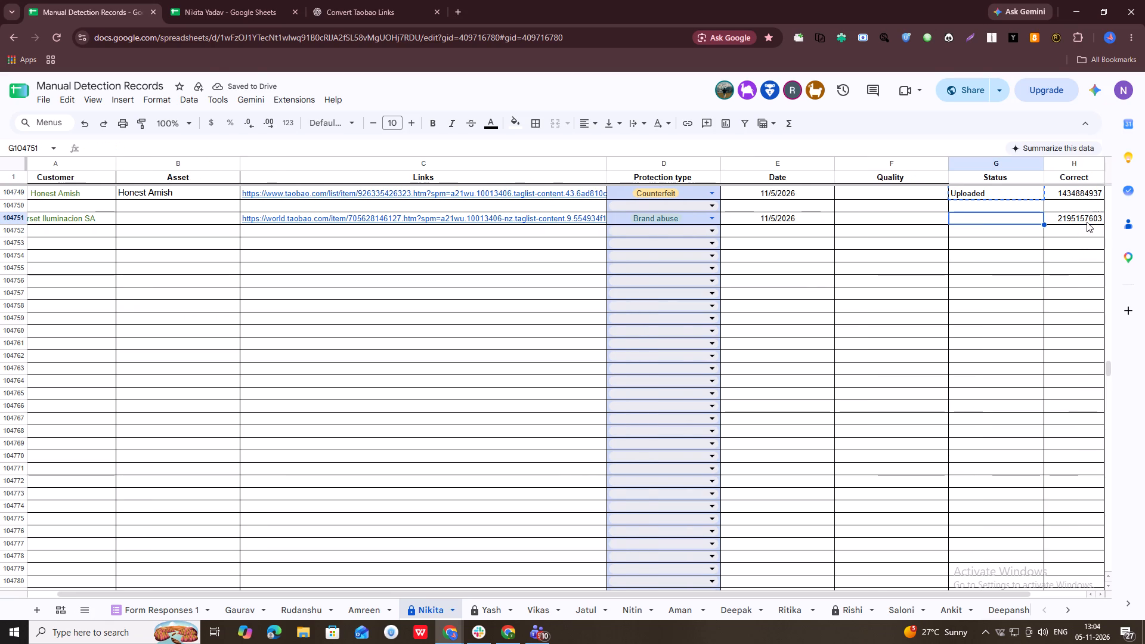
{"action": "key", "text": "ctrl+v"}
{"action": "key", "text": "ctrl+Left"}
{"action": "key", "text": "ctrl+Left"}
{"action": "key", "text": "ctrl+Left"}
Copy the asset name Ginger Table from Red Points into the Asset column of the Marset Iluminacion SA row.
{"action": "key", "text": "alt+Tab"}
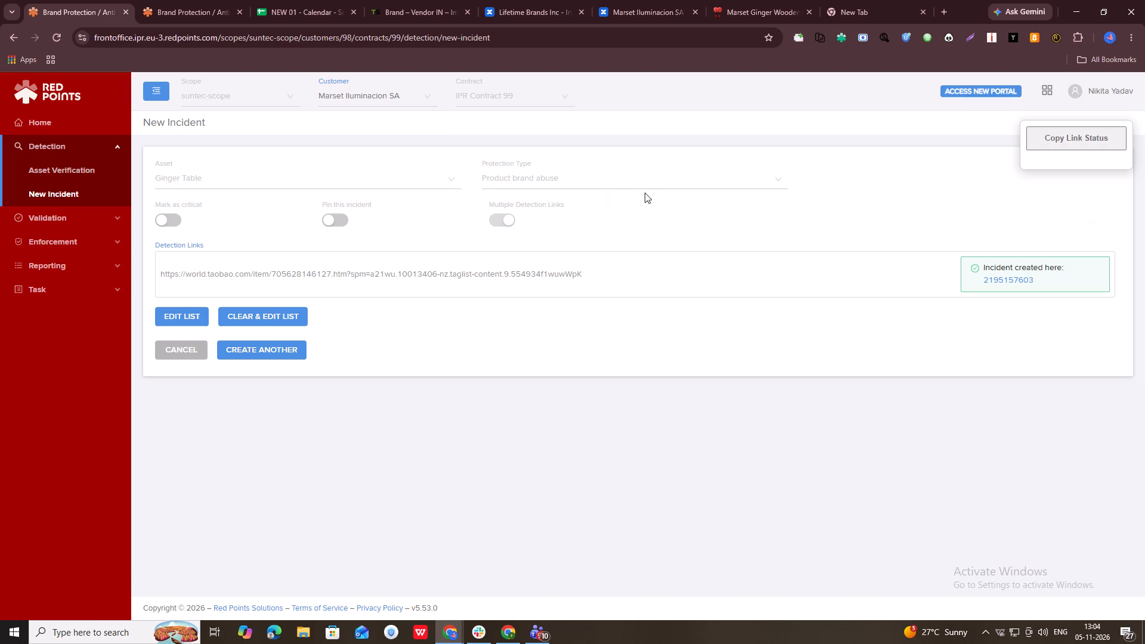
{"action": "left_click", "coordinate": [176, 175], "text": "alt"}
{"action": "key", "text": "alt+Tab"}
{"action": "left_click", "coordinate": [204, 222]}
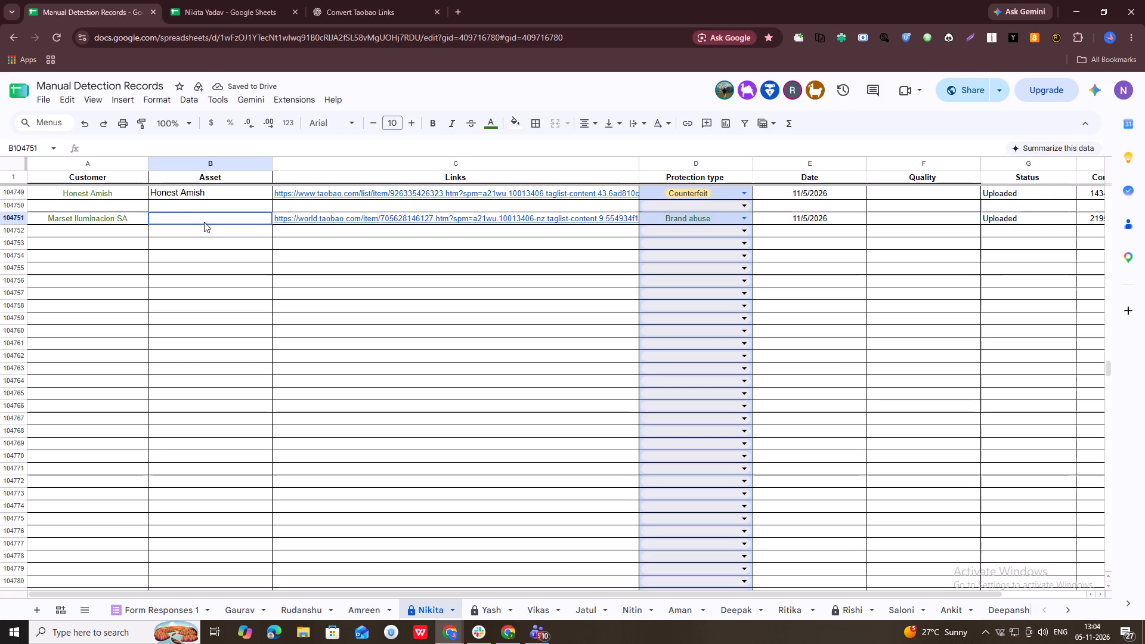
{"action": "key", "text": "ctrl+v"}
{"action": "key", "text": "Down"}
Clear the Red Points detection links, then submit the link of Taobao's ¥4170 Marset Ginger wooden lamp listing as an incident.
{"action": "key", "text": "alt+Tab"}
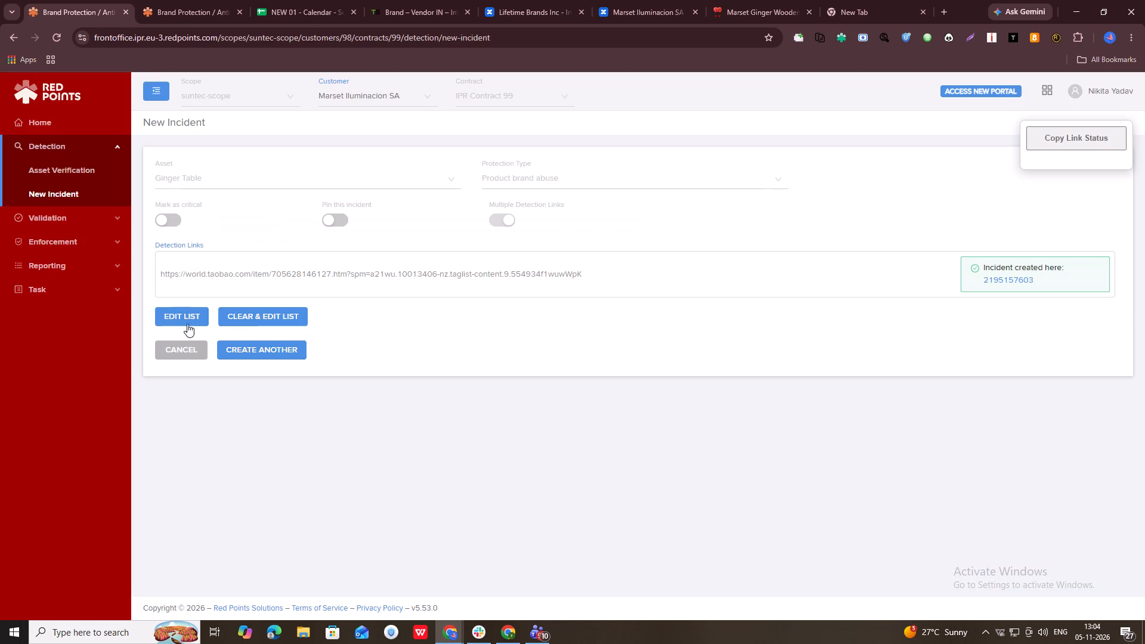
{"action": "left_click", "coordinate": [245, 316]}
{"action": "key", "text": "alt+Tab"}
{"action": "key", "text": "alt+Tab"}
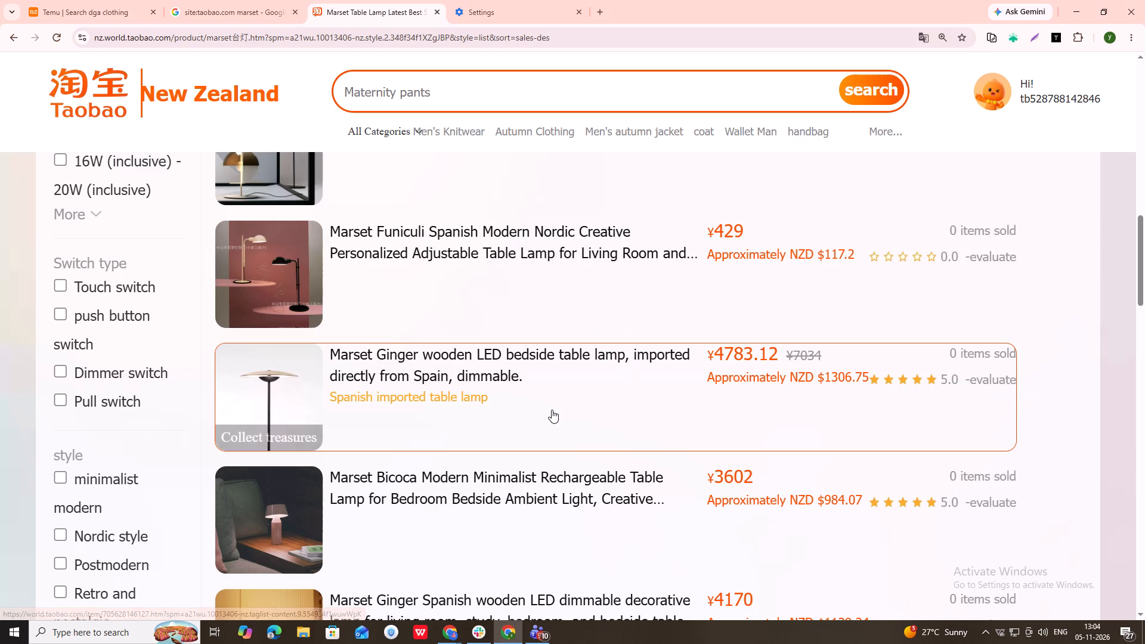
{"action": "scroll", "coordinate": [607, 410], "scroll_direction": "down", "scroll_amount": 5}
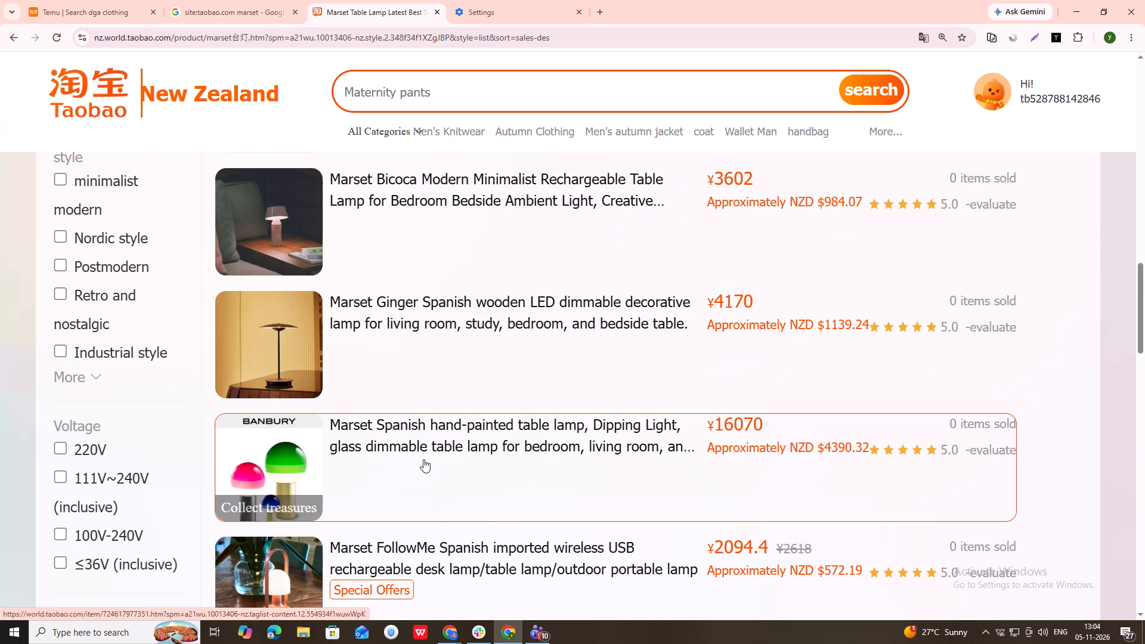
{"action": "right_click", "coordinate": [477, 364]}
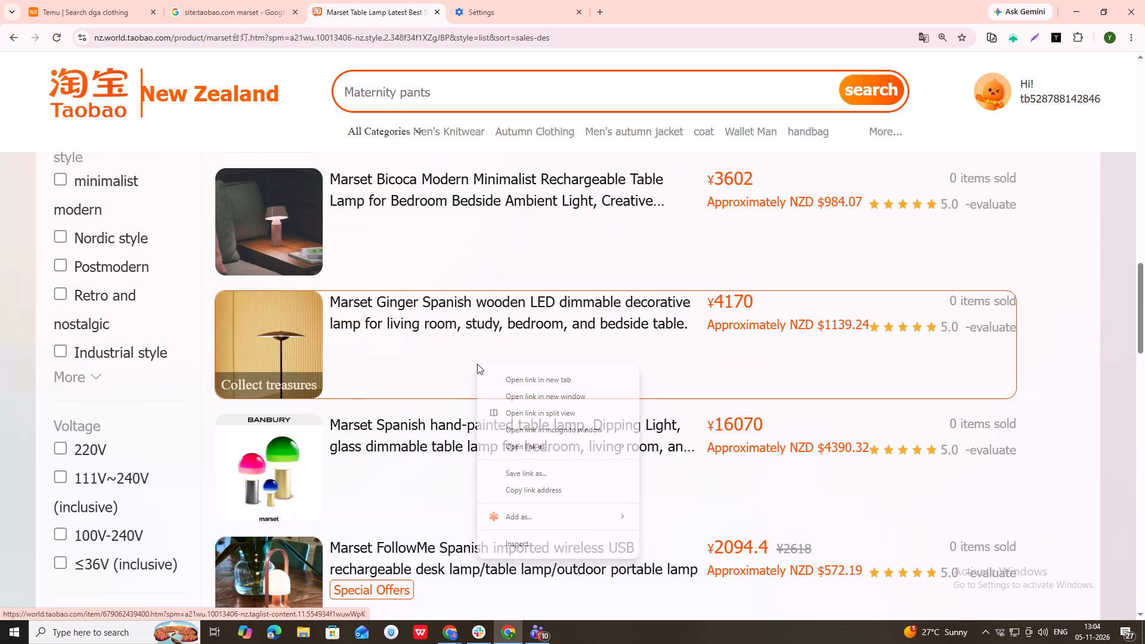
{"action": "left_click", "coordinate": [508, 493]}
{"action": "key", "text": "alt+Tab"}
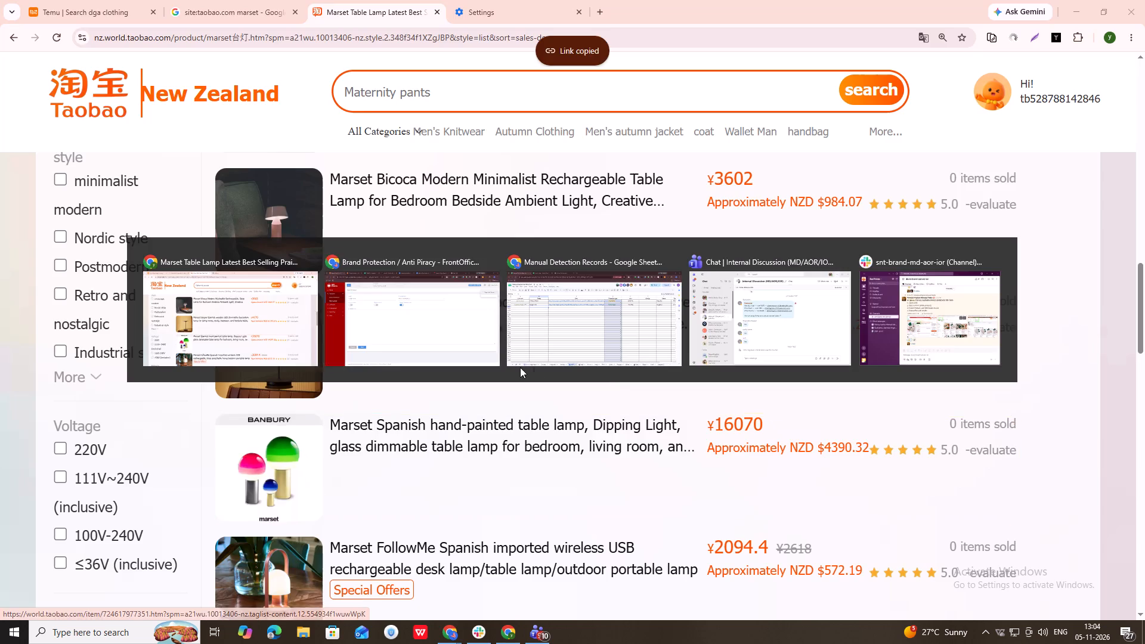
{"action": "left_click", "coordinate": [409, 360]}
{"action": "key", "text": "ctrl+v"}
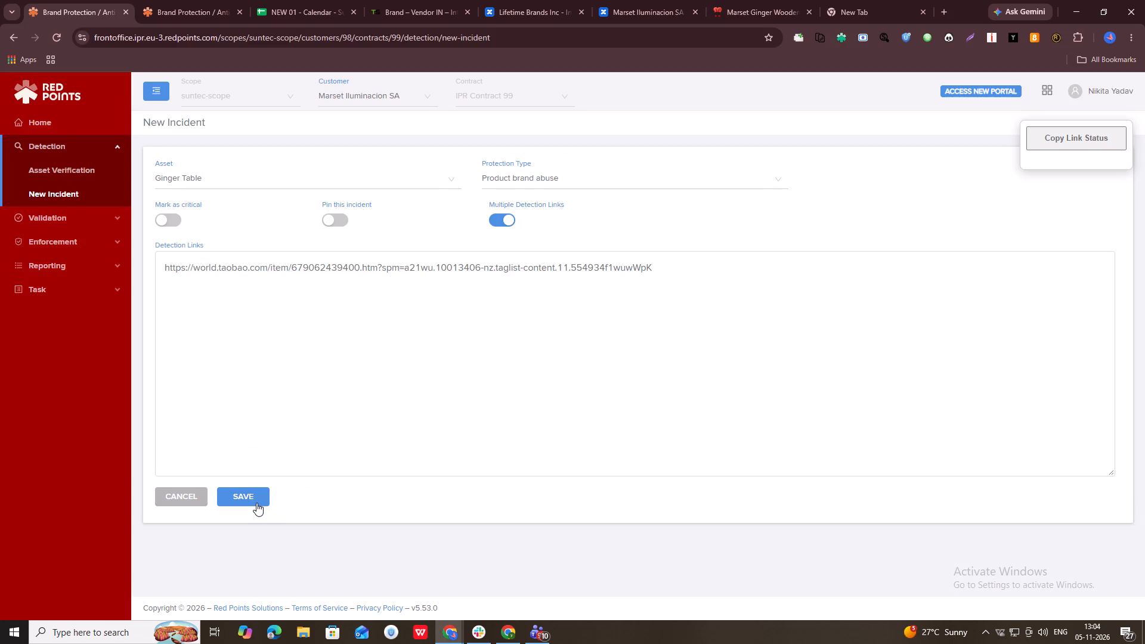
{"action": "left_click", "coordinate": [252, 500]}
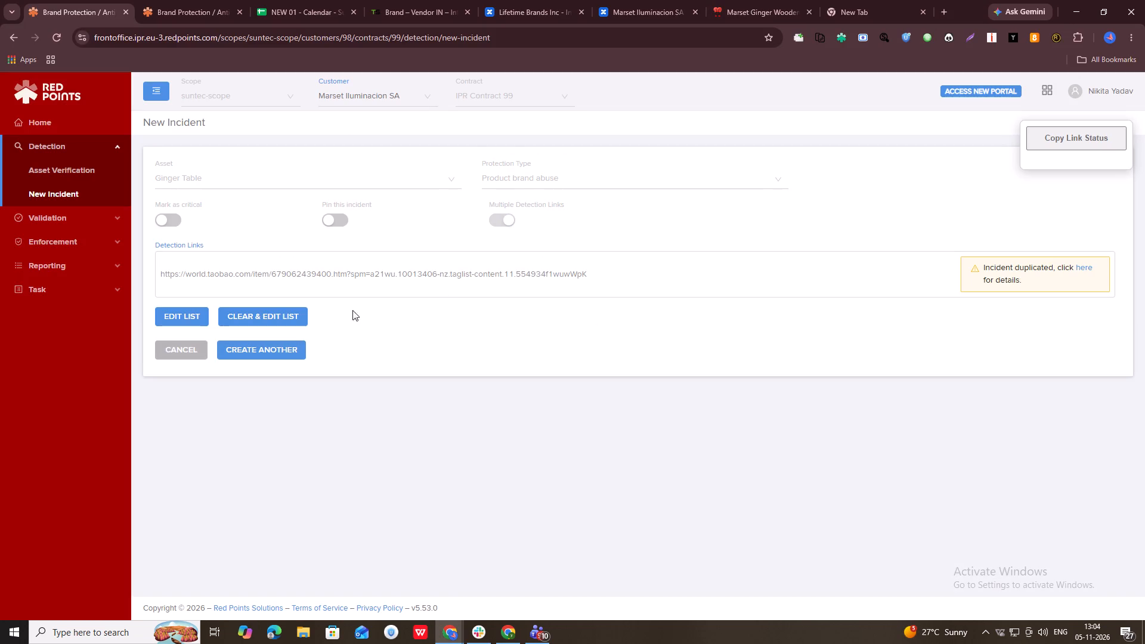
Replace the detection link with that of Taobao's ¥278.2 Marset Ginger lamp listing and save the incident in Red Points.
{"action": "left_click", "coordinate": [304, 319]}
{"action": "key", "text": "alt+Tab"}
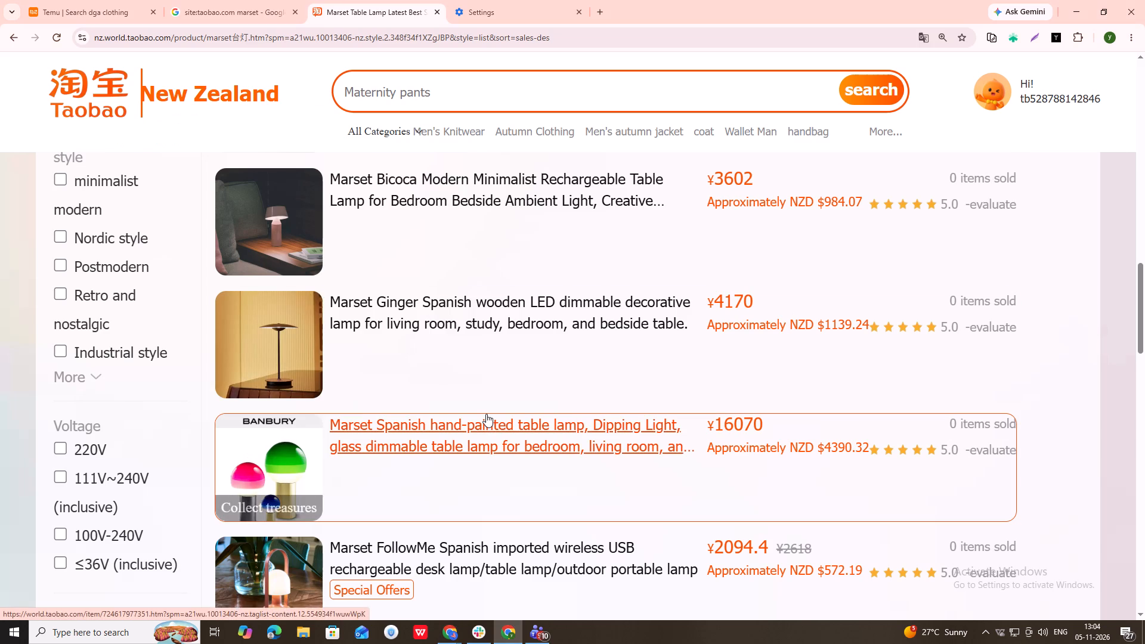
{"action": "scroll", "coordinate": [486, 414], "scroll_direction": "down", "scroll_amount": 6}
{"action": "scroll", "coordinate": [557, 406], "scroll_direction": "down", "scroll_amount": 3}
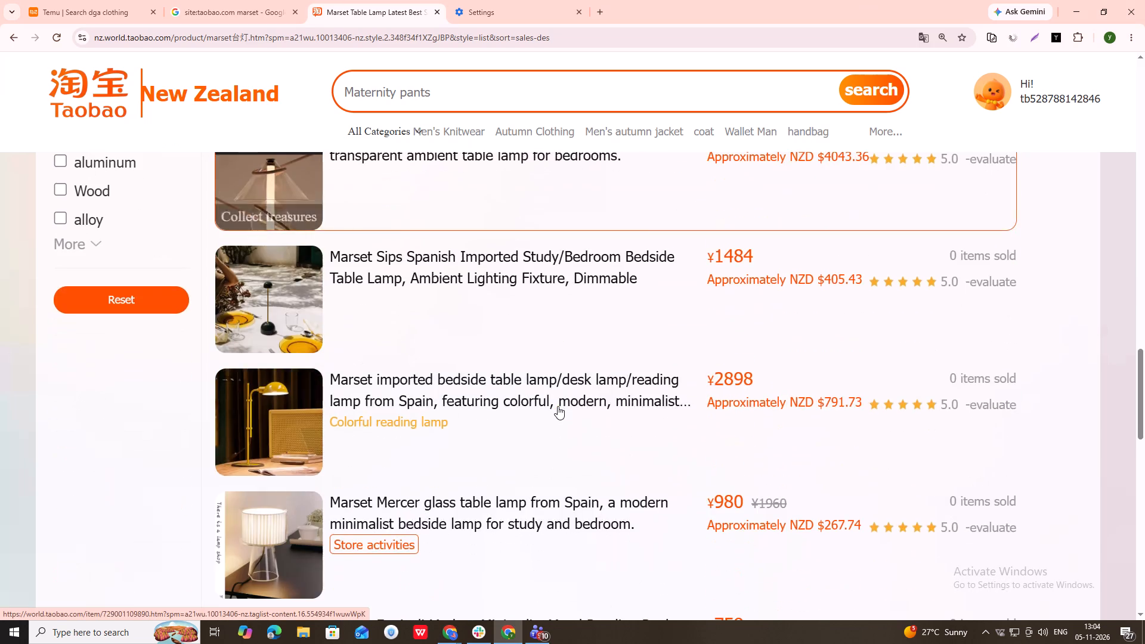
{"action": "scroll", "coordinate": [558, 406], "scroll_direction": "down", "scroll_amount": 11}
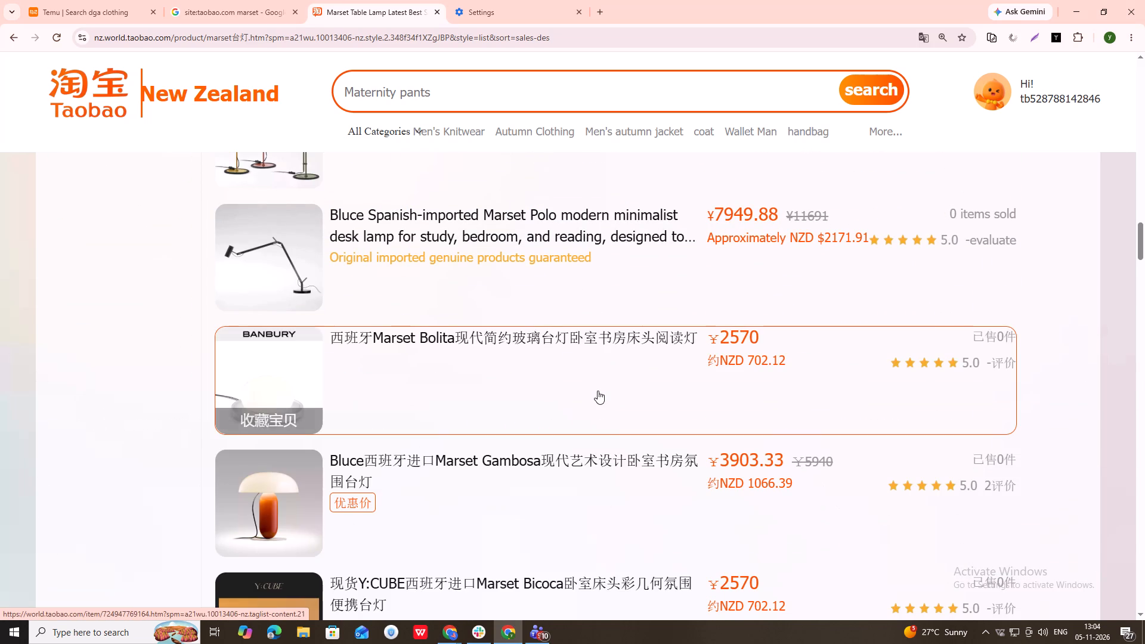
{"action": "scroll", "coordinate": [648, 428], "scroll_direction": "down", "scroll_amount": 10}
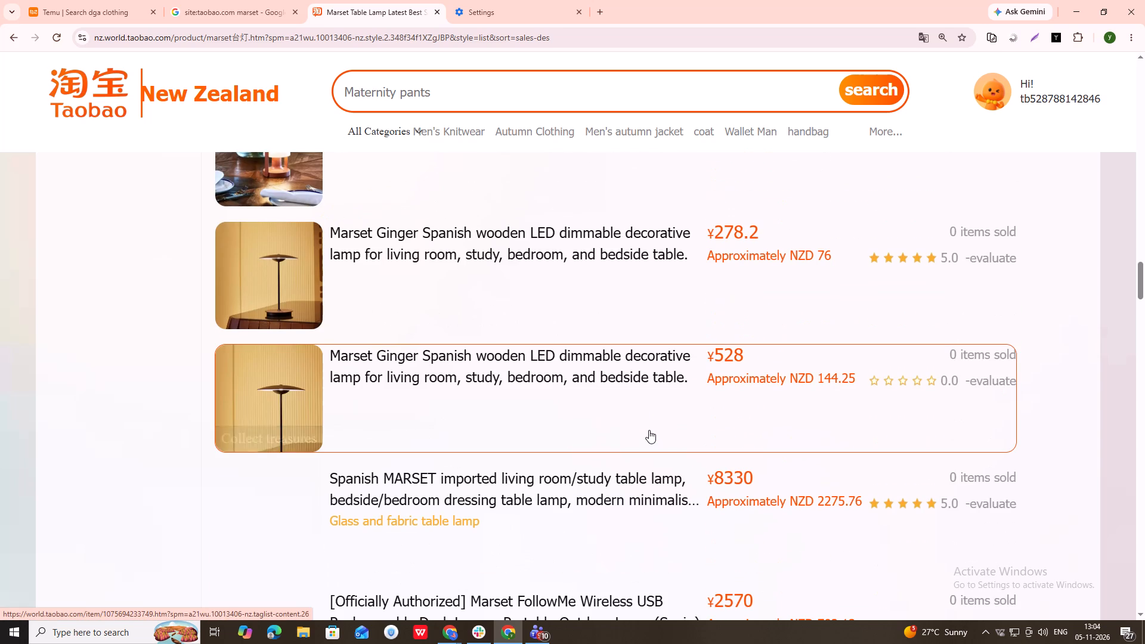
{"action": "scroll", "coordinate": [649, 430], "scroll_direction": "down", "scroll_amount": 1}
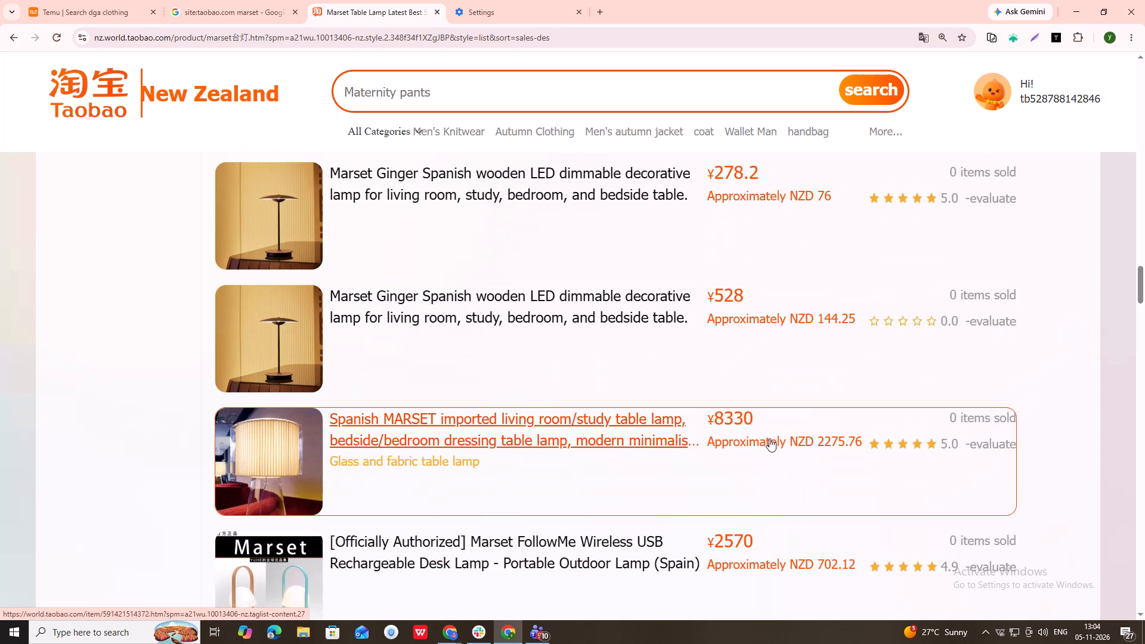
{"action": "right_click", "coordinate": [589, 222]}
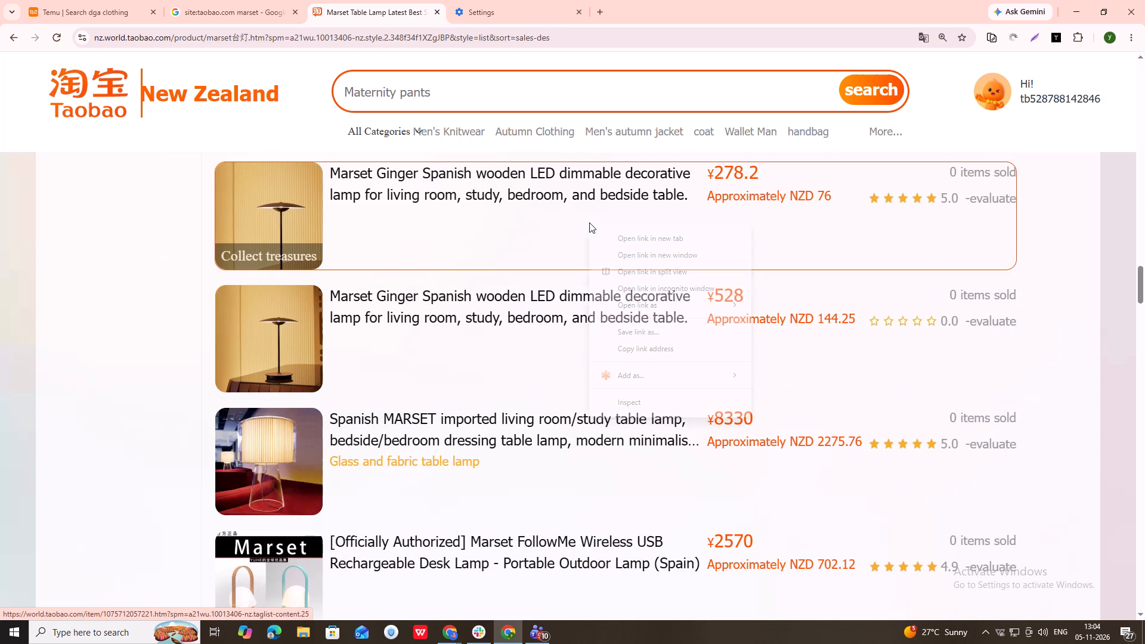
{"action": "left_click", "coordinate": [614, 353]}
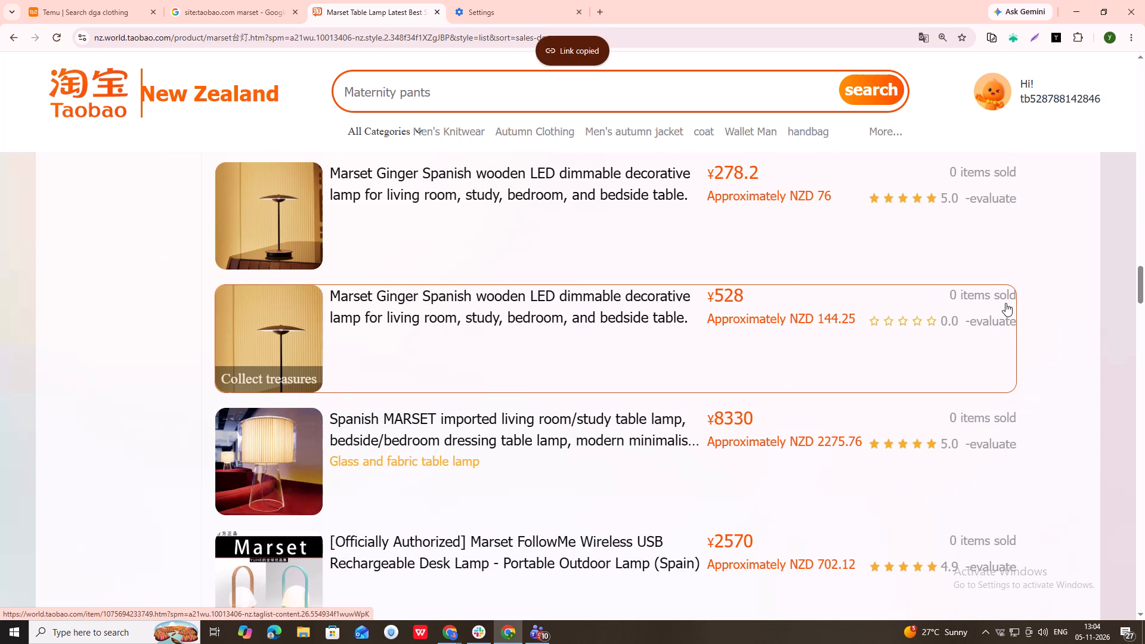
{"action": "key", "text": "alt+Tab"}
{"action": "left_click", "coordinate": [483, 336]}
{"action": "key", "text": "ctrl+v"}
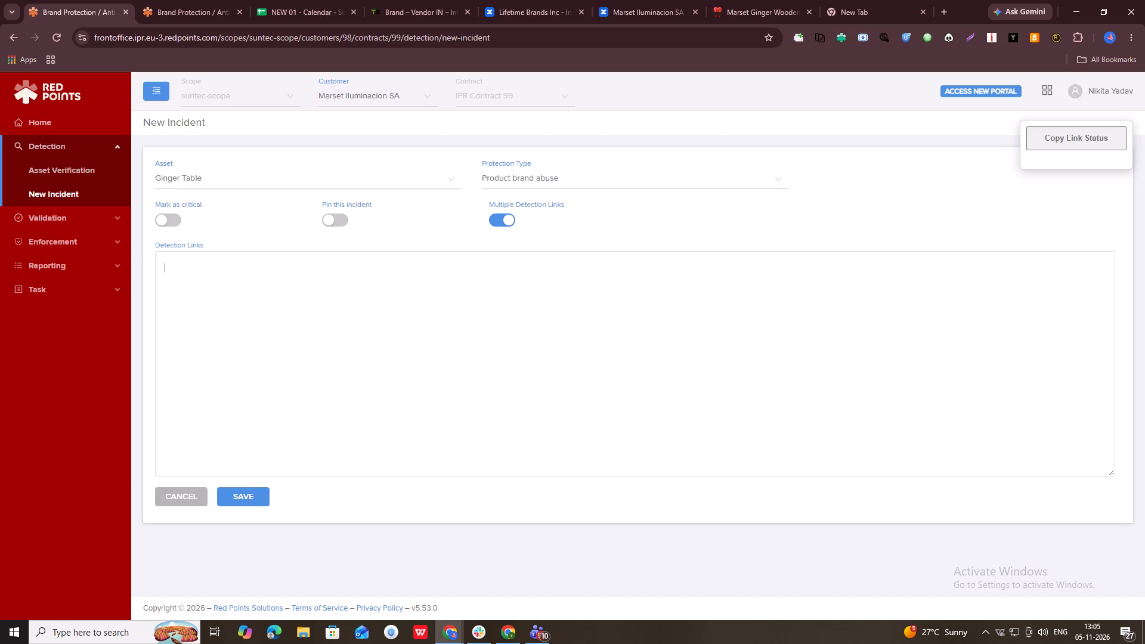
{"action": "left_click", "coordinate": [235, 496]}
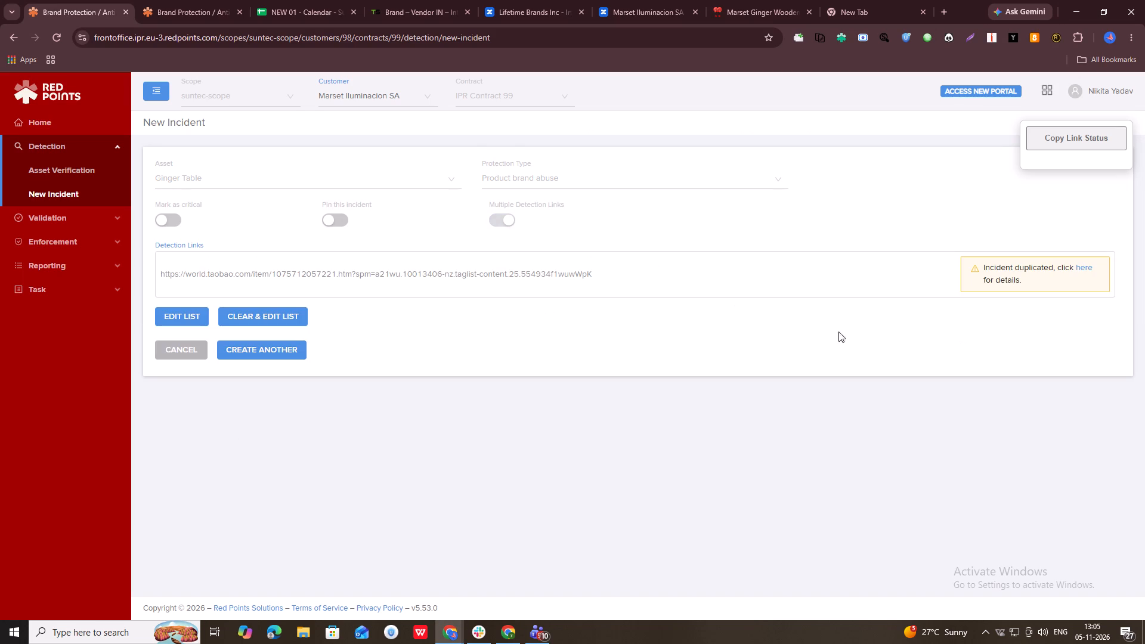
Submit the link of Taobao's ¥528 Marset Ginger lamp listing as a Red Points incident, clearing the detection links before and after.
{"action": "key", "text": "alt+Tab"}
{"action": "right_click", "coordinate": [456, 360]}
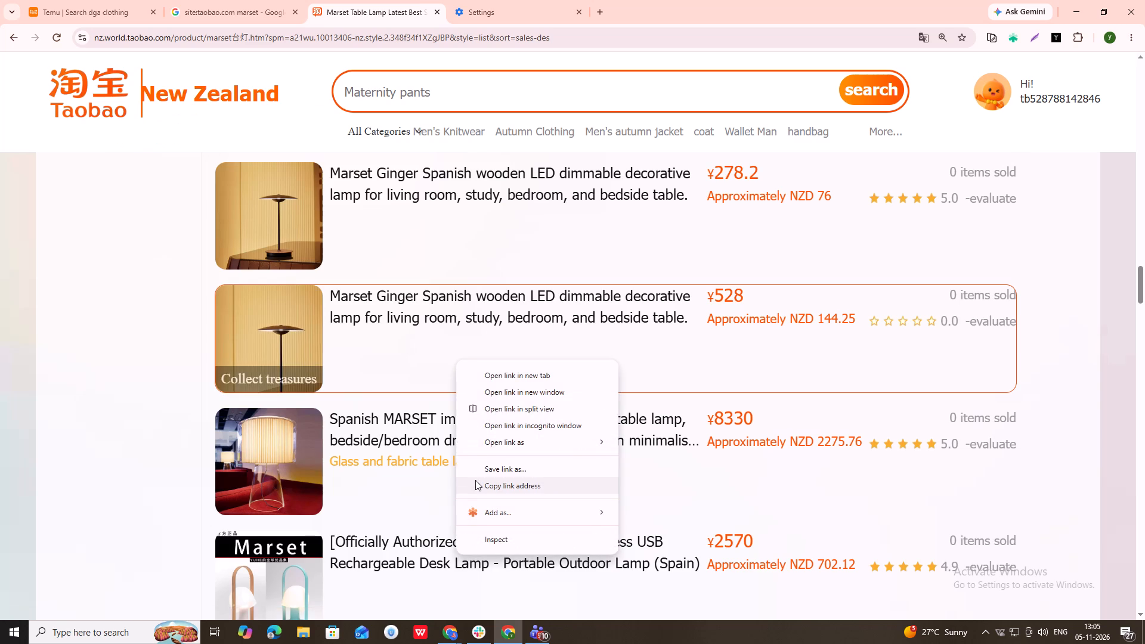
{"action": "left_click", "coordinate": [475, 480]}
{"action": "key", "text": "alt+Tab"}
{"action": "left_click", "coordinate": [261, 314]}
{"action": "left_click", "coordinate": [377, 287]}
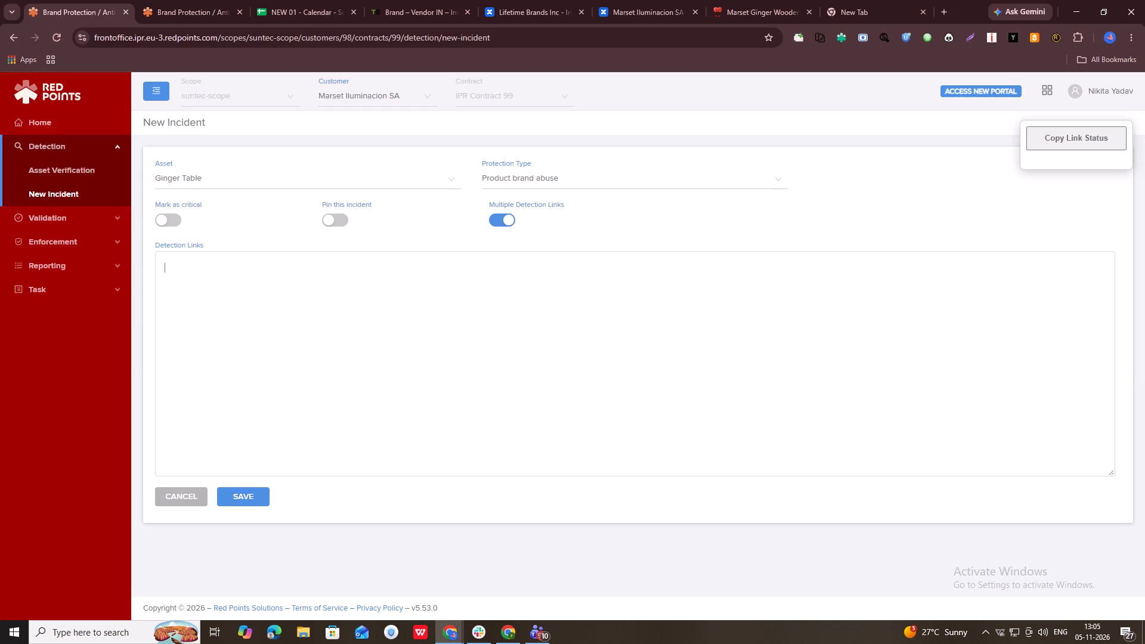
{"action": "key", "text": "ctrl+v"}
{"action": "left_click", "coordinate": [262, 475]}
{"action": "left_click", "coordinate": [259, 496]}
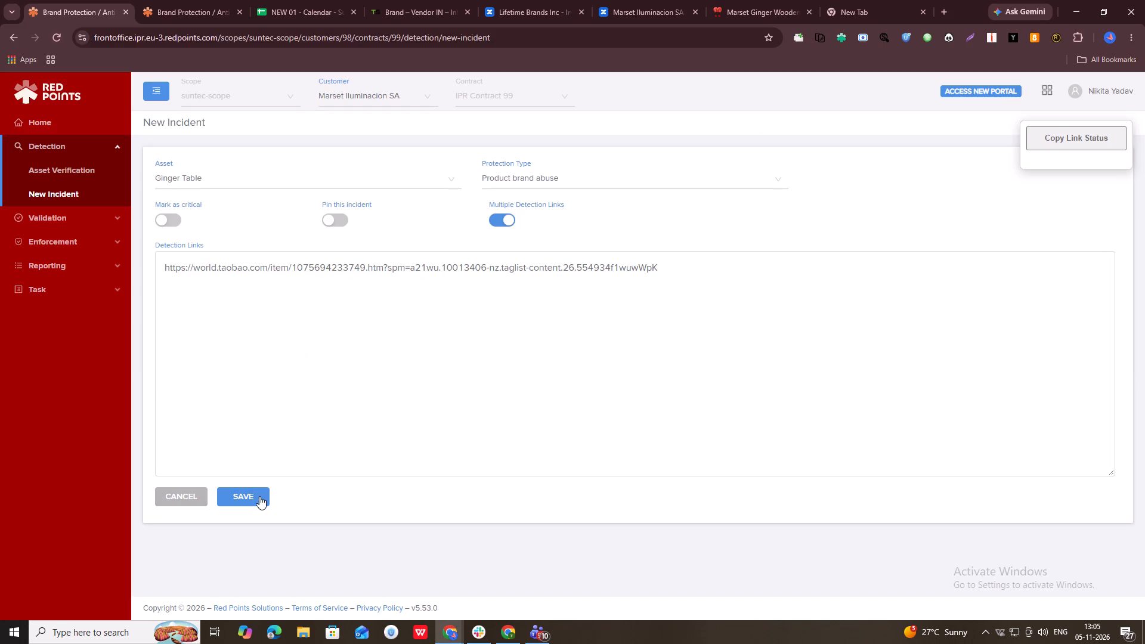
{"action": "left_click", "coordinate": [276, 318]}
{"action": "key", "text": "alt+Tab"}
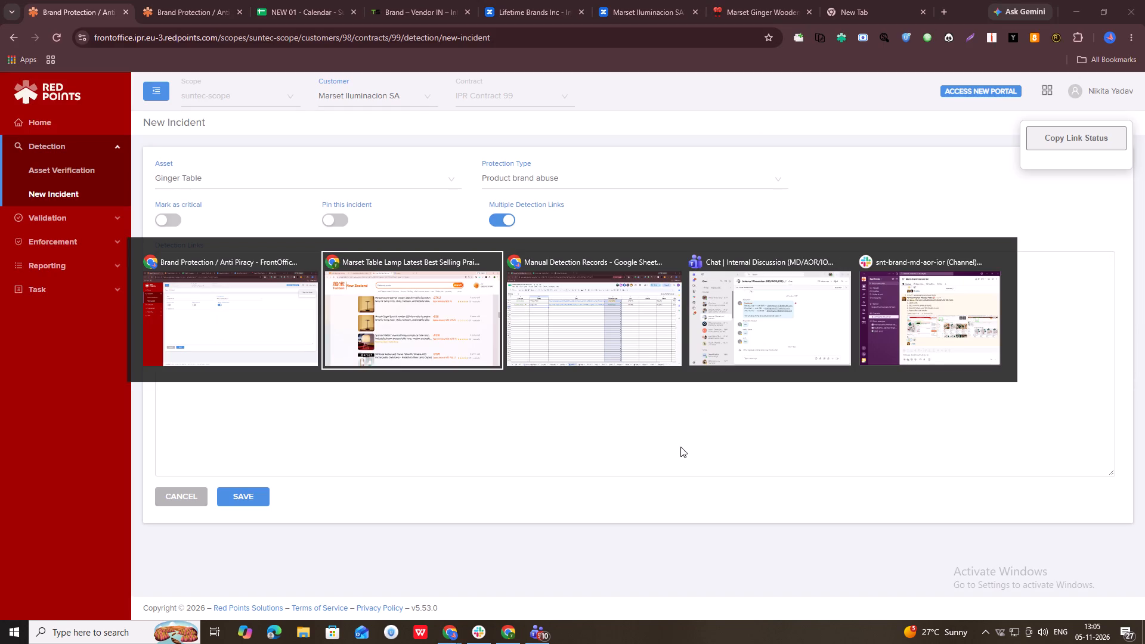
{"action": "key", "text": "alt+Tab"}
{"action": "left_click", "coordinate": [213, 0]}
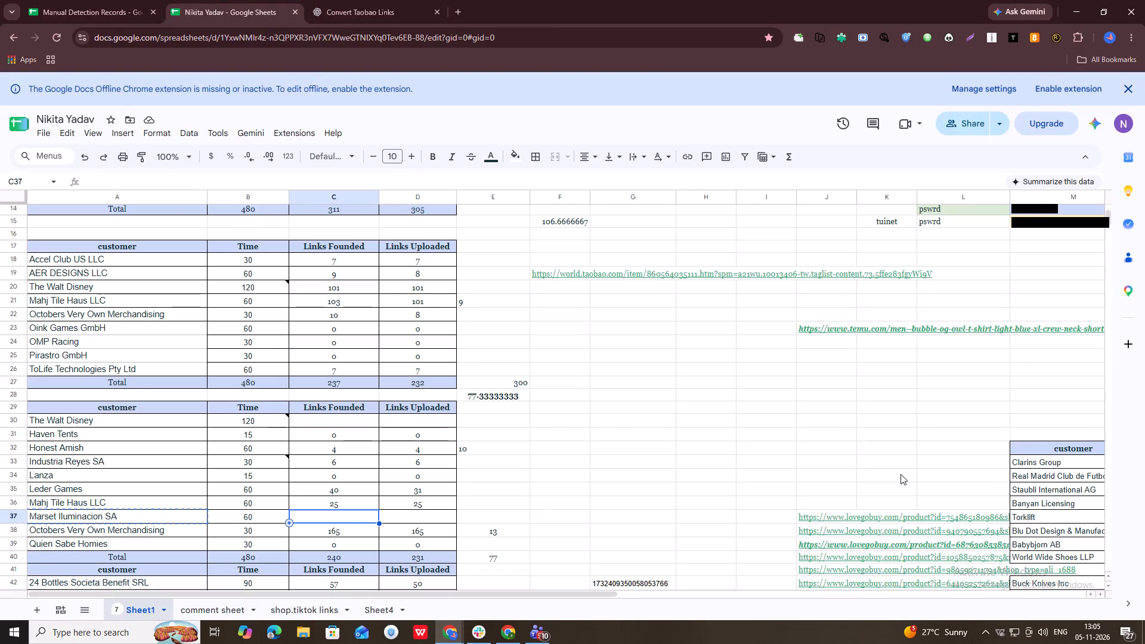
{"action": "key", "text": "1"}
{"action": "key", "text": "Right"}
{"action": "key", "text": "1"}
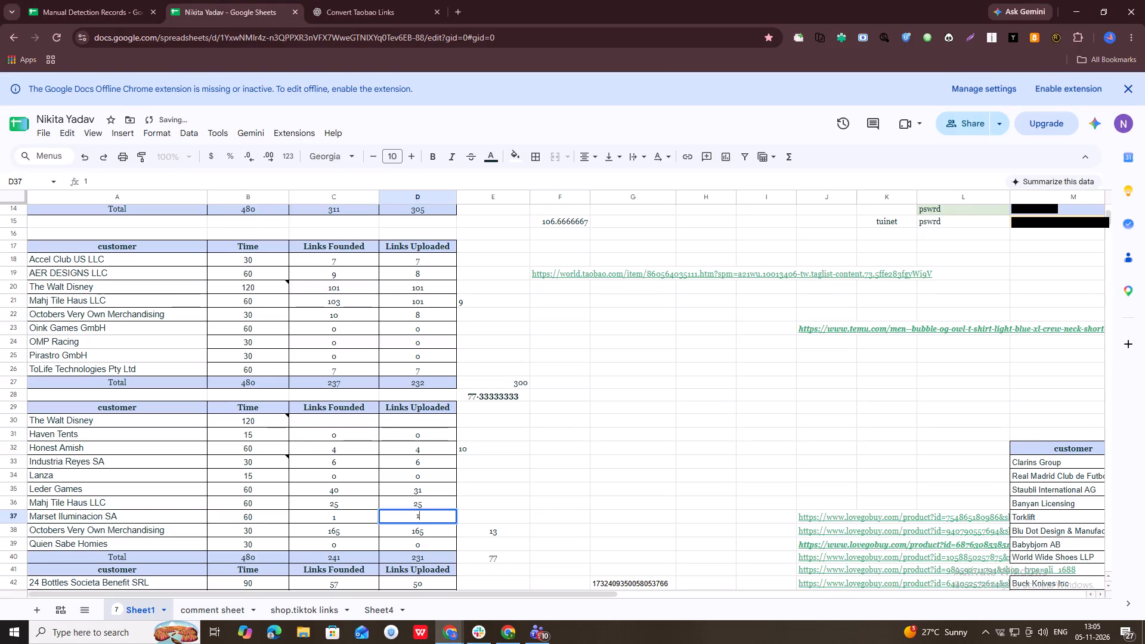
{"action": "key", "text": "Up"}
Select the empty Links Founded cell in The Walt Disney row of the same table.
{"action": "key", "text": "Up"}
{"action": "key", "text": "Up"}
{"action": "key", "text": "Up"}
{"action": "key", "text": "Up"}
{"action": "key", "text": "Up"}
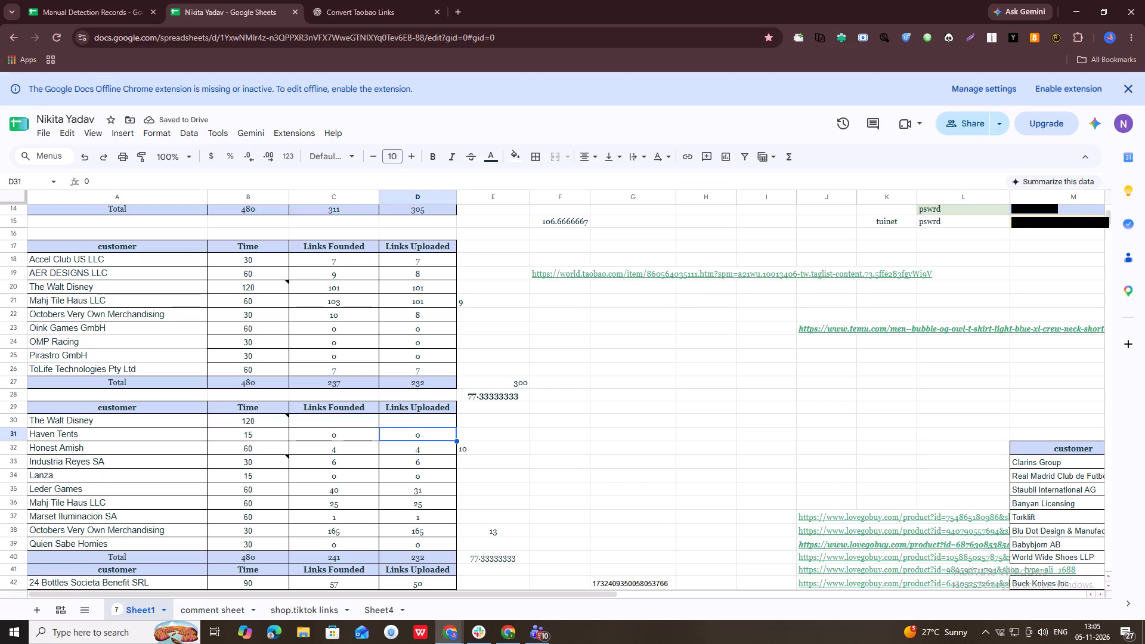
{"action": "key", "text": "Up"}
{"action": "key", "text": "Left"}
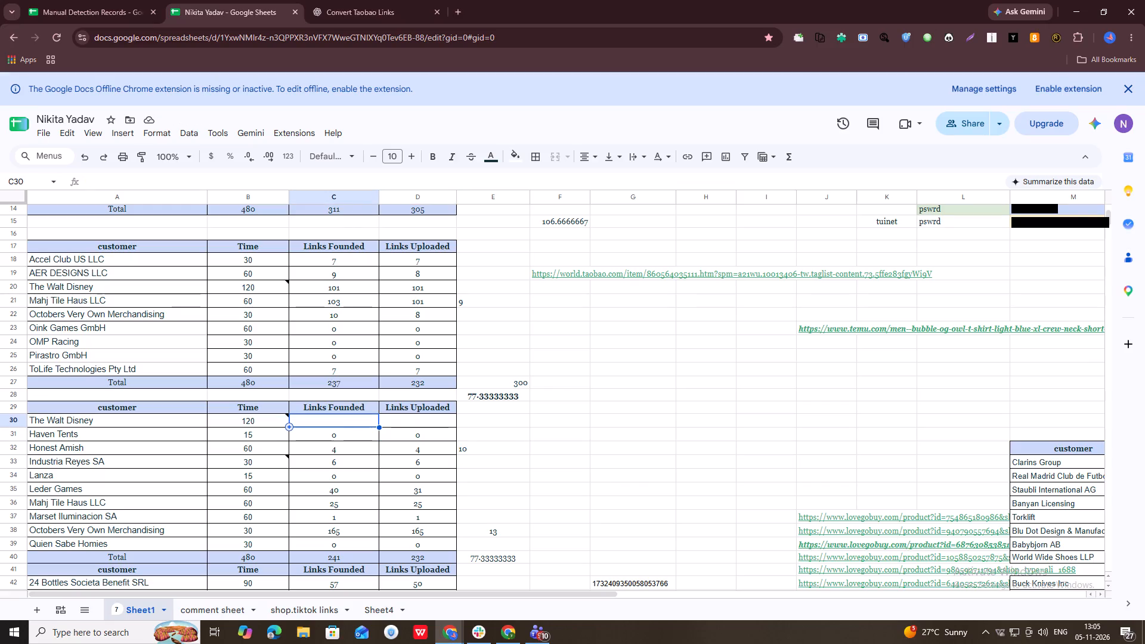
In Tuinet's Brand table, filter to customer Marset Iluminacion SA and mark day 5 of its Taobao row as S.
{"action": "left_click", "coordinate": [79, 0]}
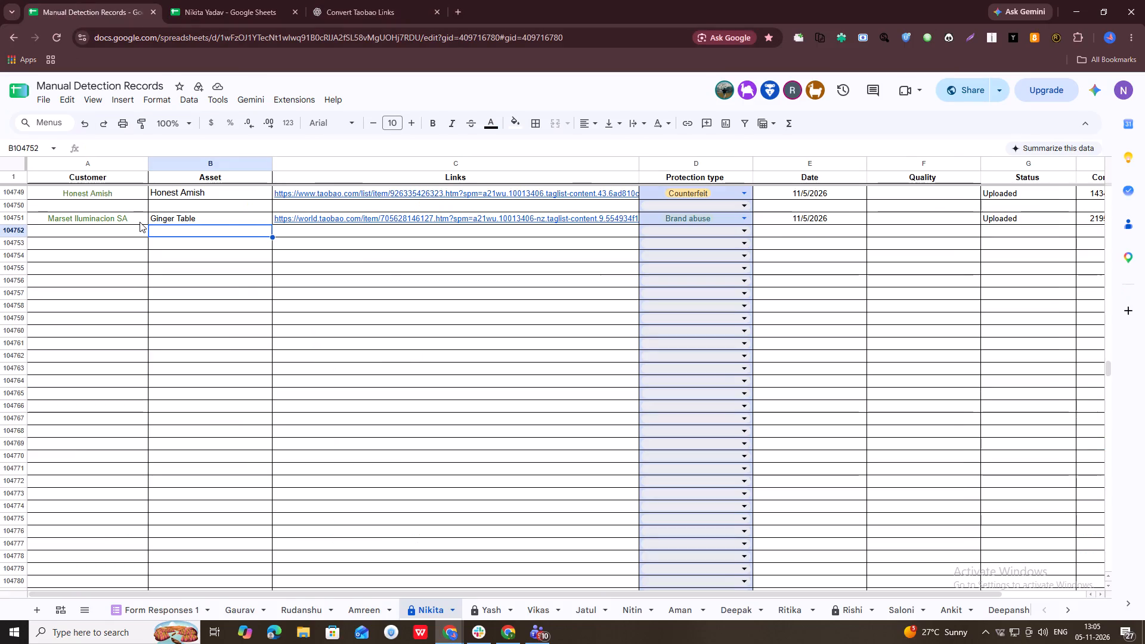
{"action": "key", "text": "alt+Tab"}
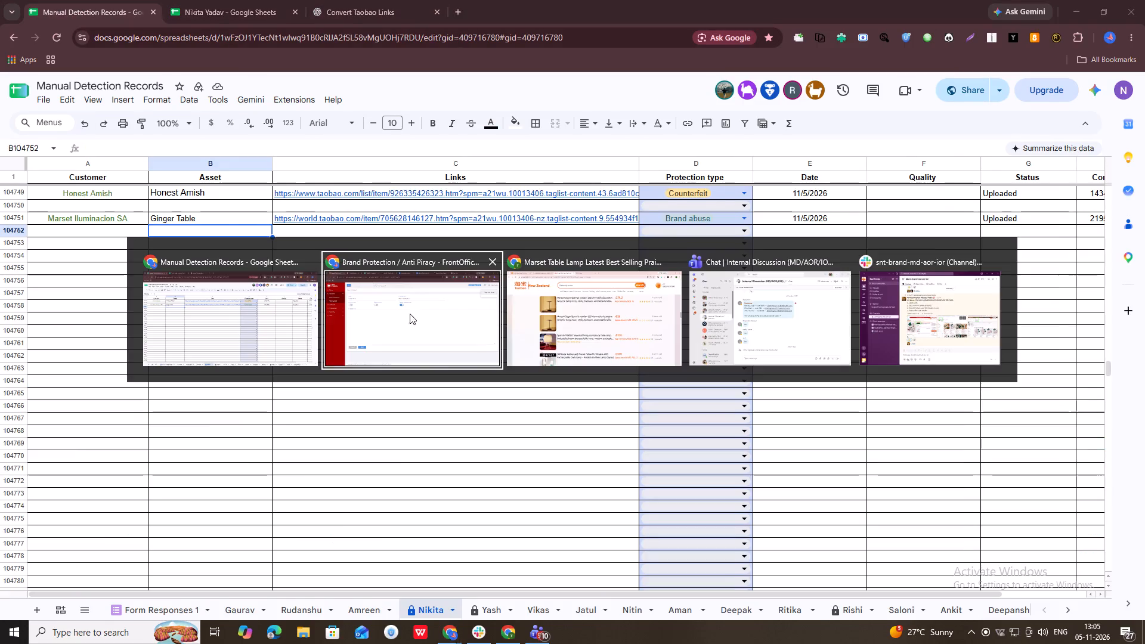
{"action": "left_click", "coordinate": [410, 0]}
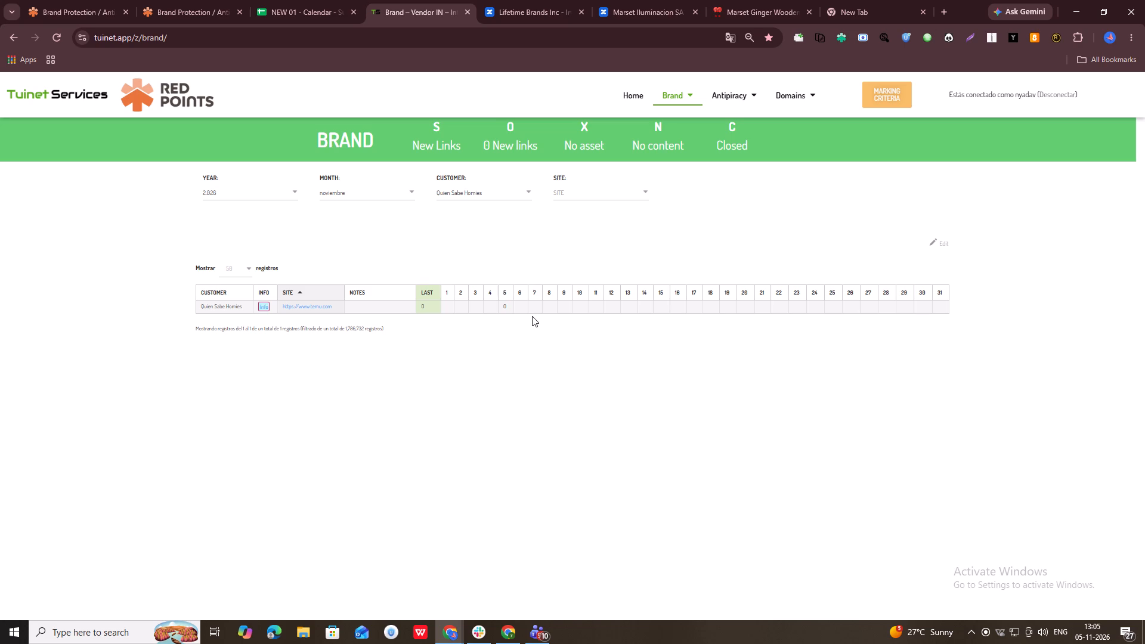
{"action": "left_click", "coordinate": [466, 196]}
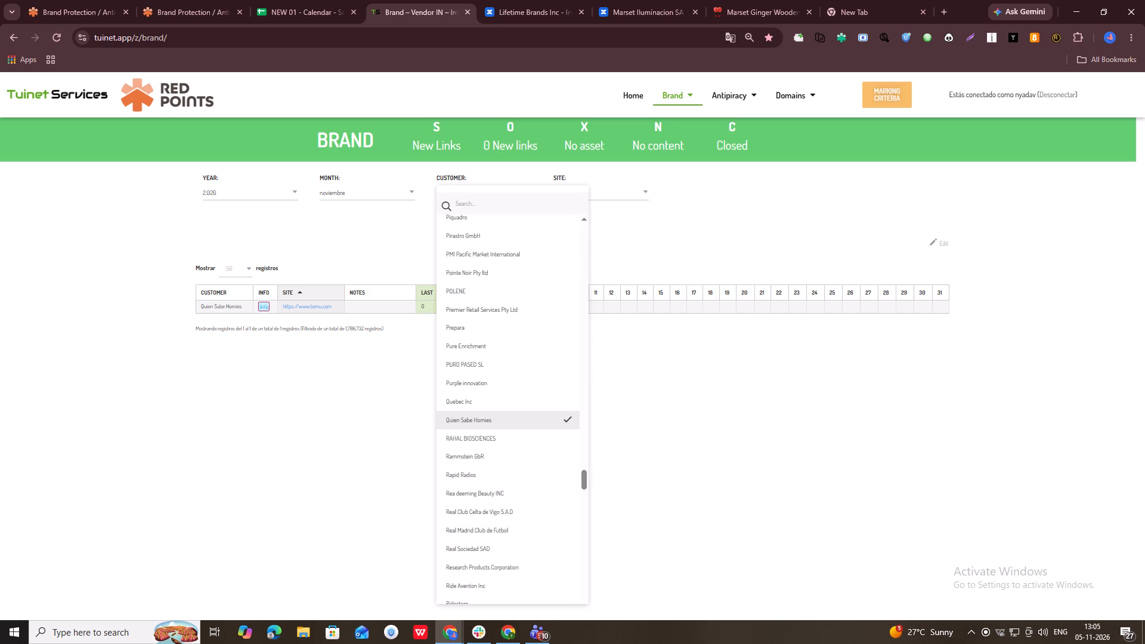
{"action": "type", "text": "marset"}
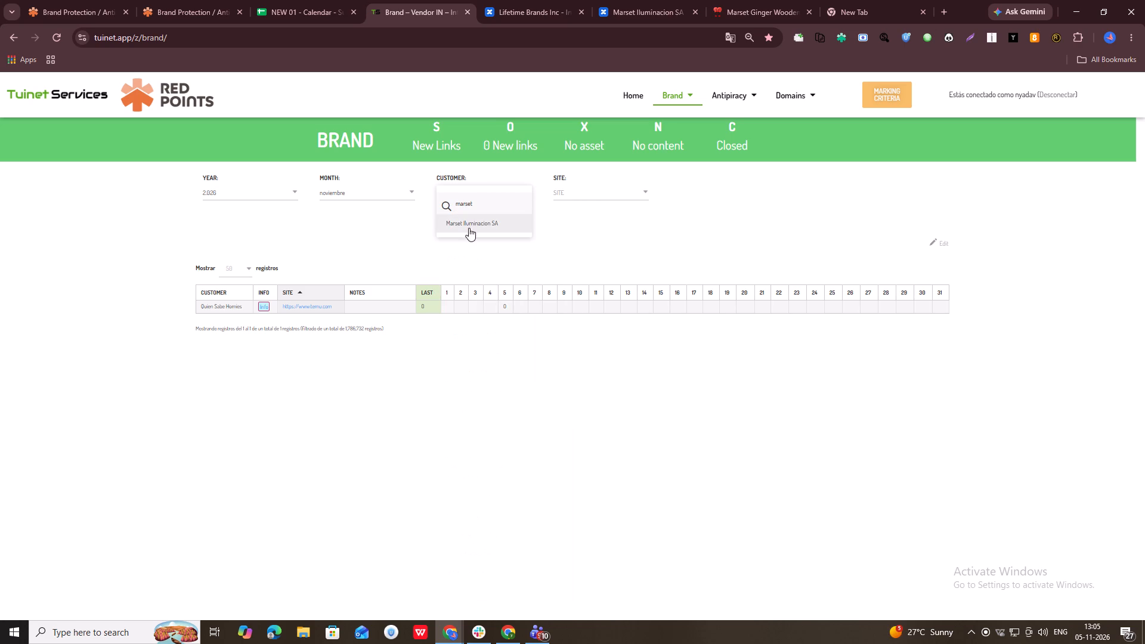
{"action": "left_click", "coordinate": [473, 224]}
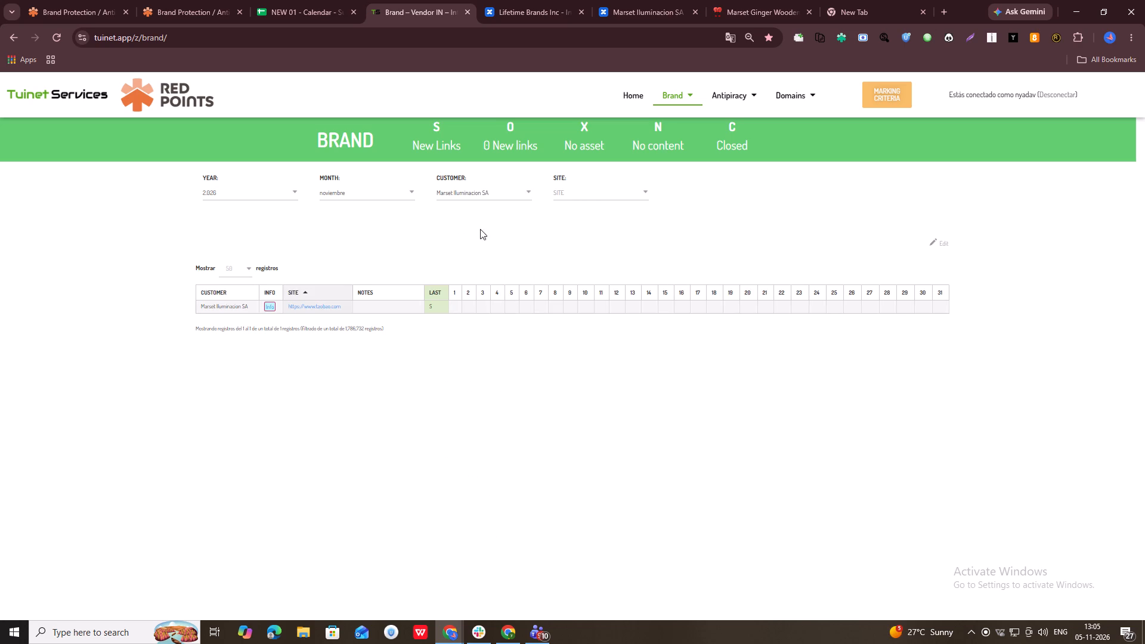
{"action": "double_click", "coordinate": [512, 311]}
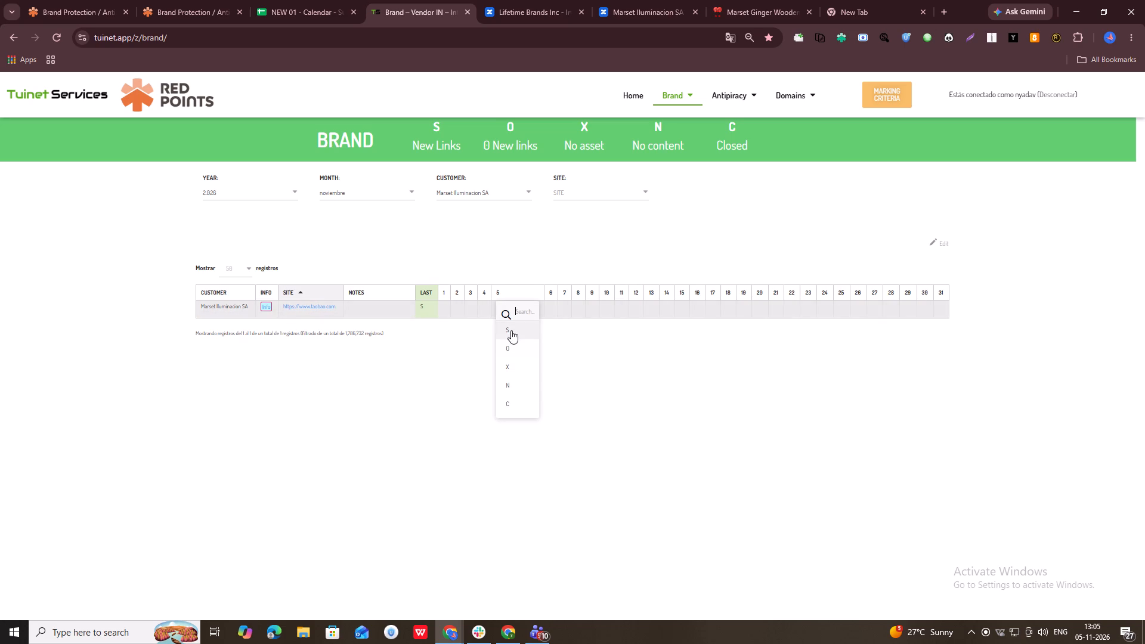
{"action": "left_click", "coordinate": [511, 330]}
Examine the Marset Ginger table lamp listing on Lovegobuy, reading through its product images and details for Marset branding.
{"action": "left_click", "coordinate": [788, 0]}
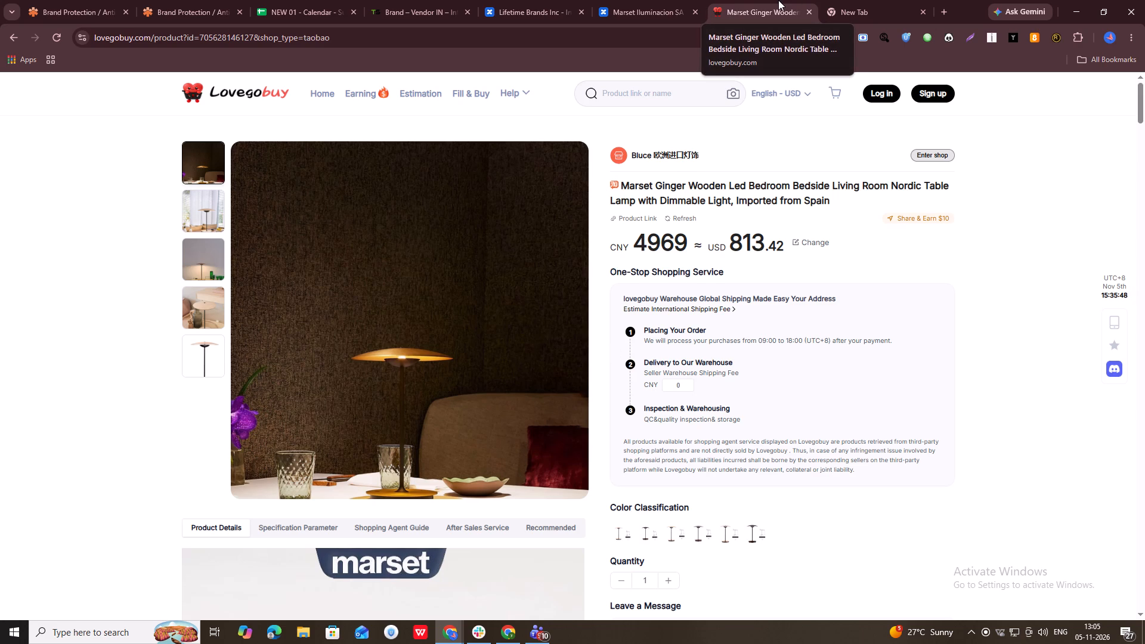
{"action": "scroll", "coordinate": [660, 299], "scroll_direction": "down", "scroll_amount": 5}
{"action": "scroll", "coordinate": [569, 393], "scroll_direction": "down", "scroll_amount": 18}
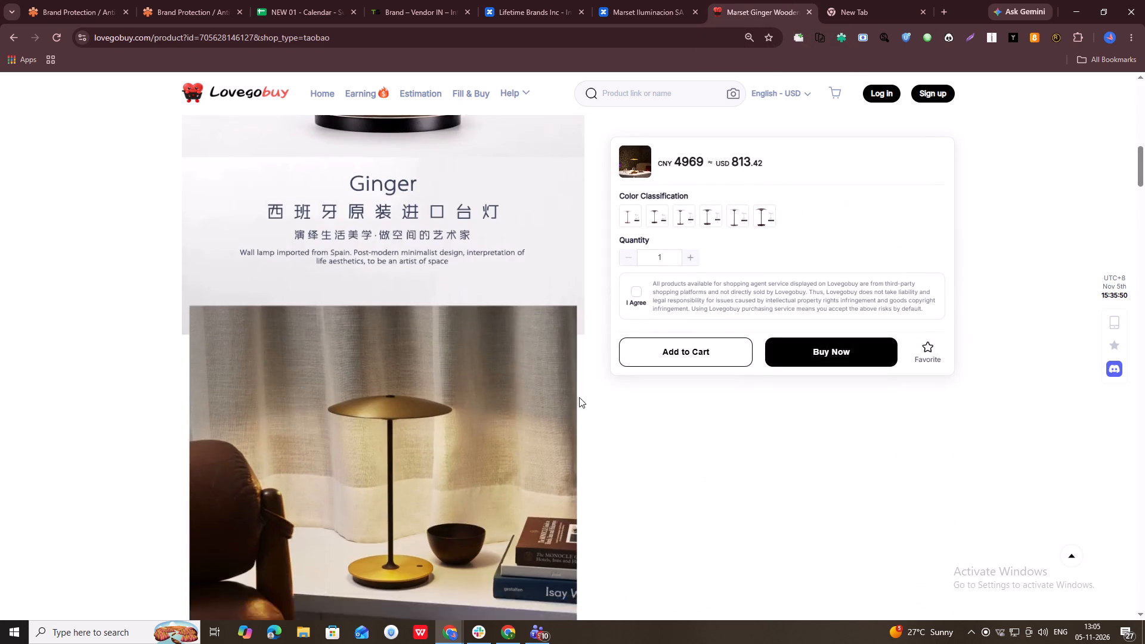
{"action": "scroll", "coordinate": [583, 402], "scroll_direction": "down", "scroll_amount": 20}
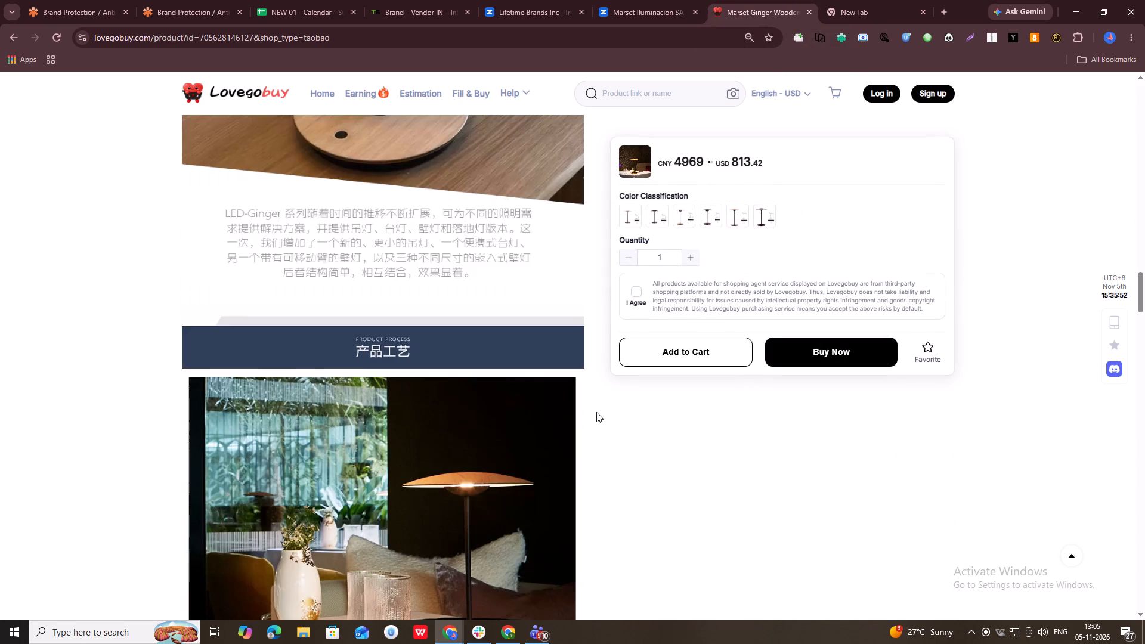
{"action": "scroll", "coordinate": [596, 412], "scroll_direction": "up", "scroll_amount": 20}
{"action": "scroll", "coordinate": [596, 412], "scroll_direction": "up", "scroll_amount": 20}
{"action": "scroll", "coordinate": [596, 412], "scroll_direction": "up", "scroll_amount": 14}
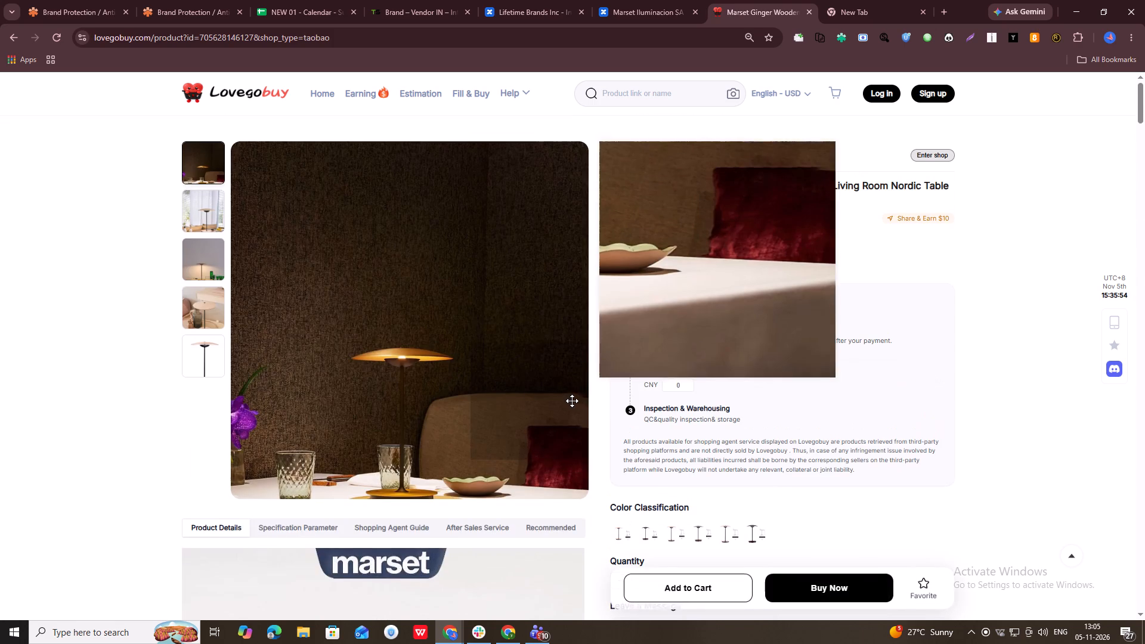
{"action": "scroll", "coordinate": [571, 393], "scroll_direction": "down", "scroll_amount": 7}
{"action": "scroll", "coordinate": [571, 393], "scroll_direction": "up", "scroll_amount": 7}
{"action": "scroll", "coordinate": [571, 393], "scroll_direction": "down", "scroll_amount": 7}
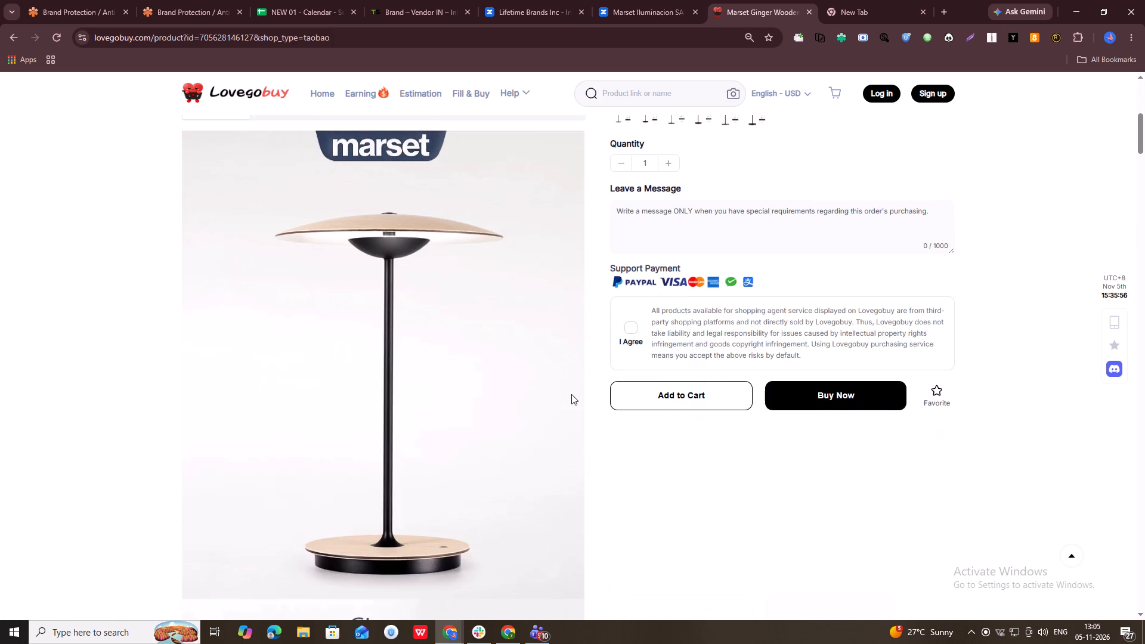
{"action": "scroll", "coordinate": [592, 393], "scroll_direction": "up", "scroll_amount": 2}
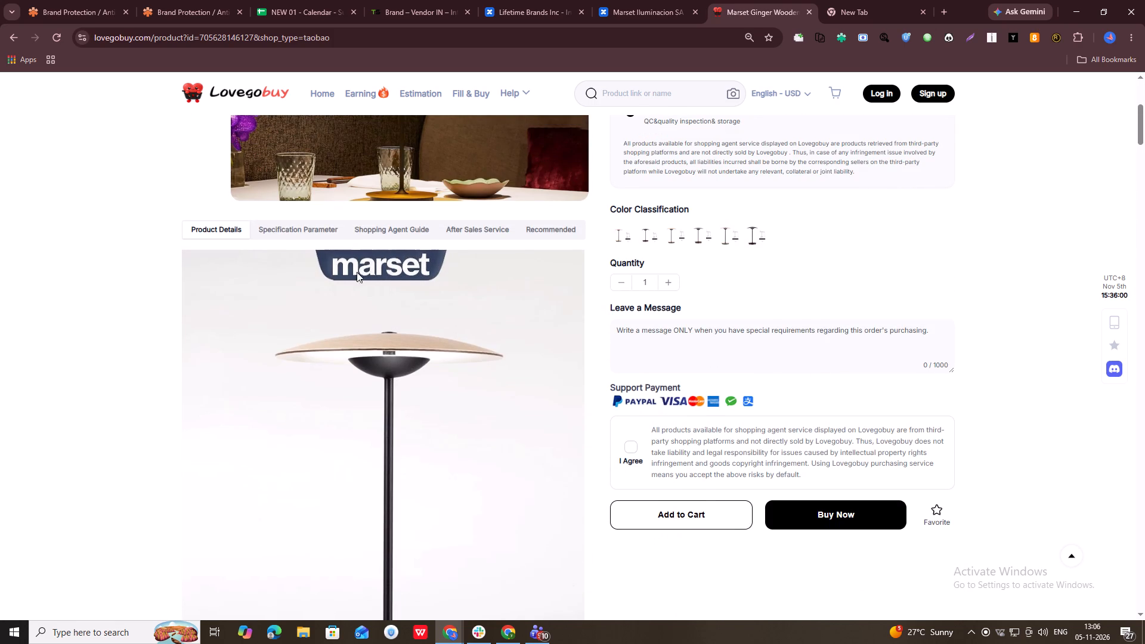
{"action": "scroll", "coordinate": [420, 365], "scroll_direction": "up", "scroll_amount": 5}
{"action": "scroll", "coordinate": [420, 365], "scroll_direction": "down", "scroll_amount": 6}
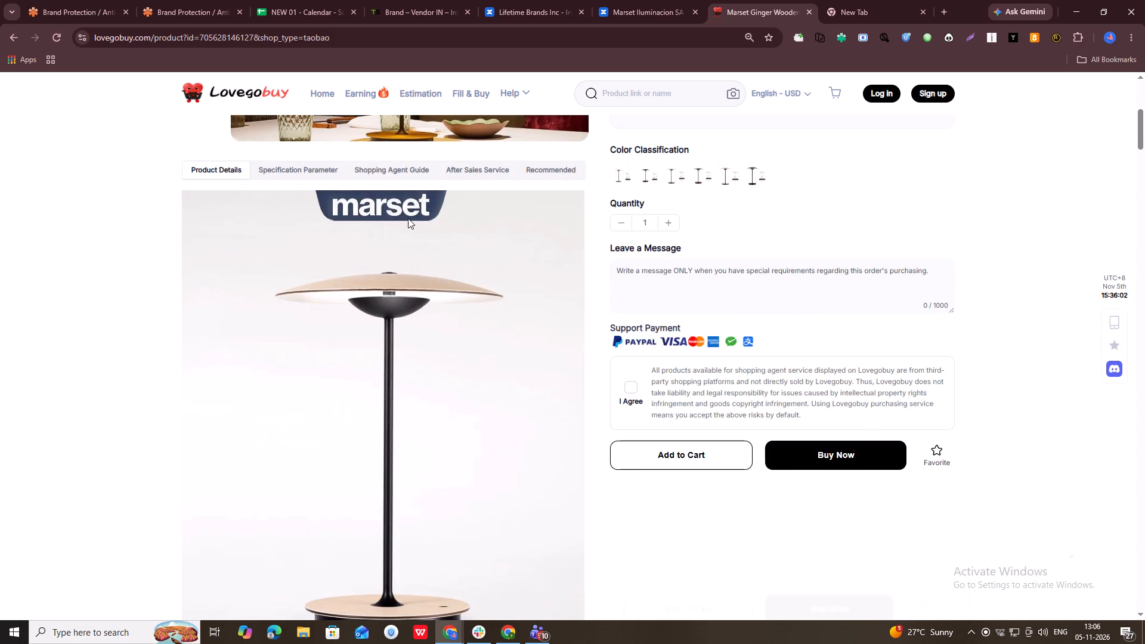
{"action": "scroll", "coordinate": [339, 493], "scroll_direction": "down", "scroll_amount": 17}
{"action": "scroll", "coordinate": [364, 494], "scroll_direction": "down", "scroll_amount": 16}
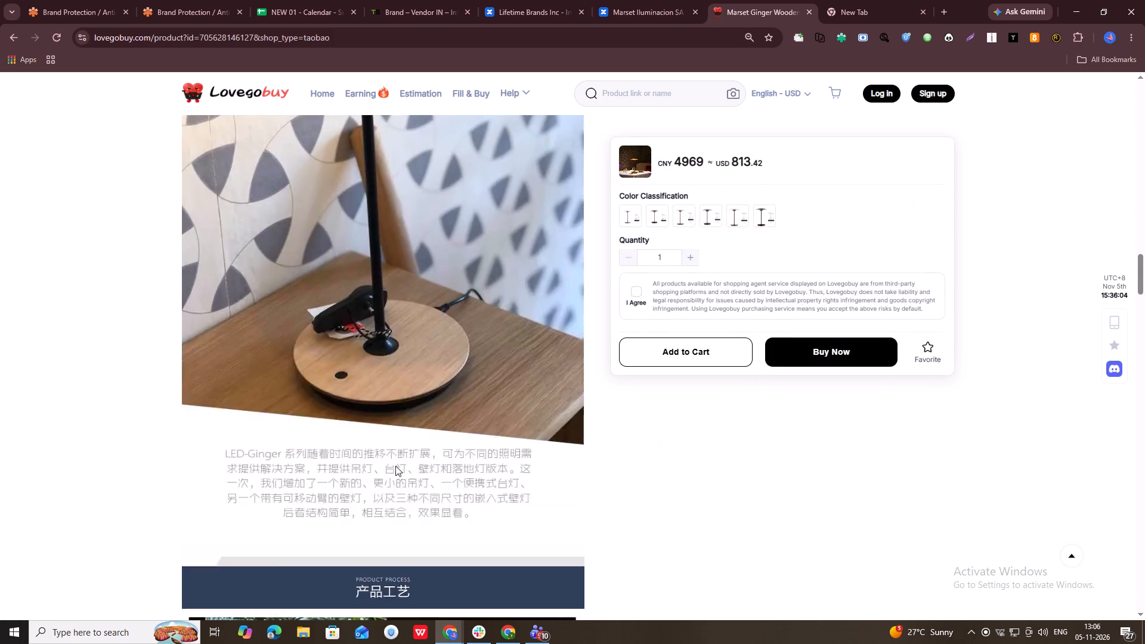
{"action": "scroll", "coordinate": [395, 466], "scroll_direction": "down", "scroll_amount": 20}
{"action": "scroll", "coordinate": [395, 466], "scroll_direction": "down", "scroll_amount": 12}
{"action": "scroll", "coordinate": [416, 464], "scroll_direction": "down", "scroll_amount": 10}
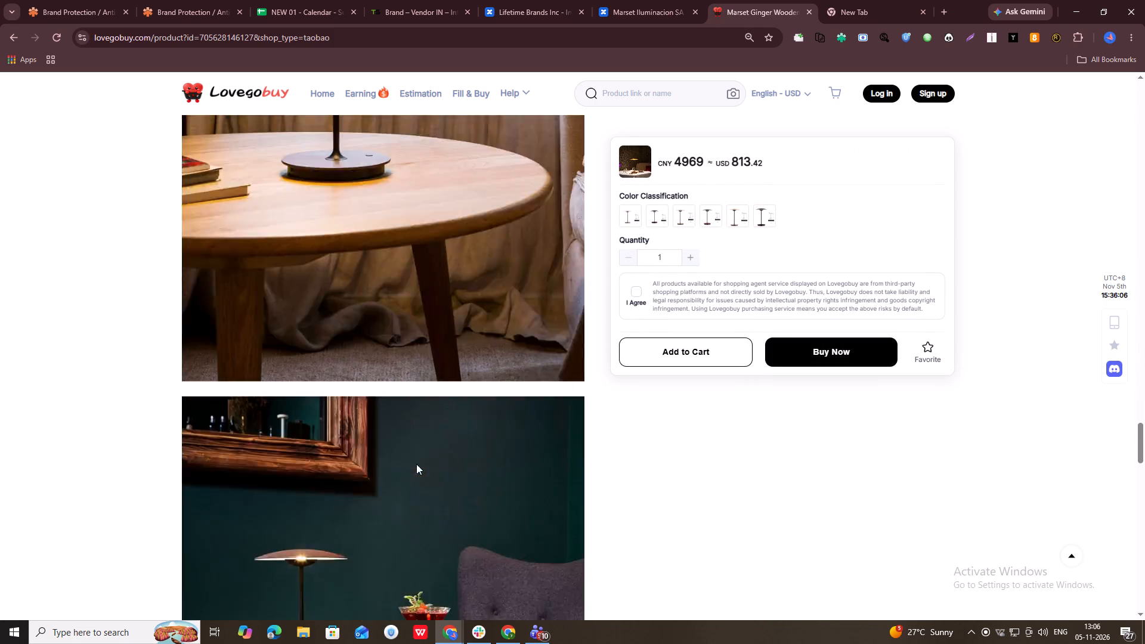
{"action": "scroll", "coordinate": [416, 464], "scroll_direction": "down", "scroll_amount": 18}
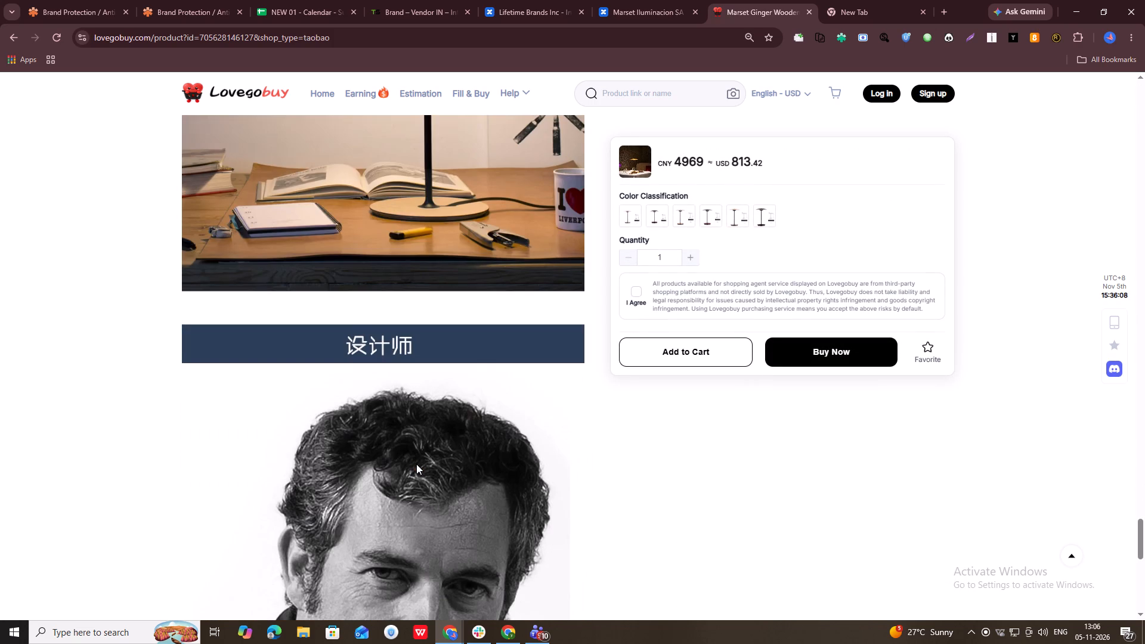
{"action": "scroll", "coordinate": [416, 464], "scroll_direction": "up", "scroll_amount": 20}
{"action": "scroll", "coordinate": [416, 464], "scroll_direction": "up", "scroll_amount": 3}
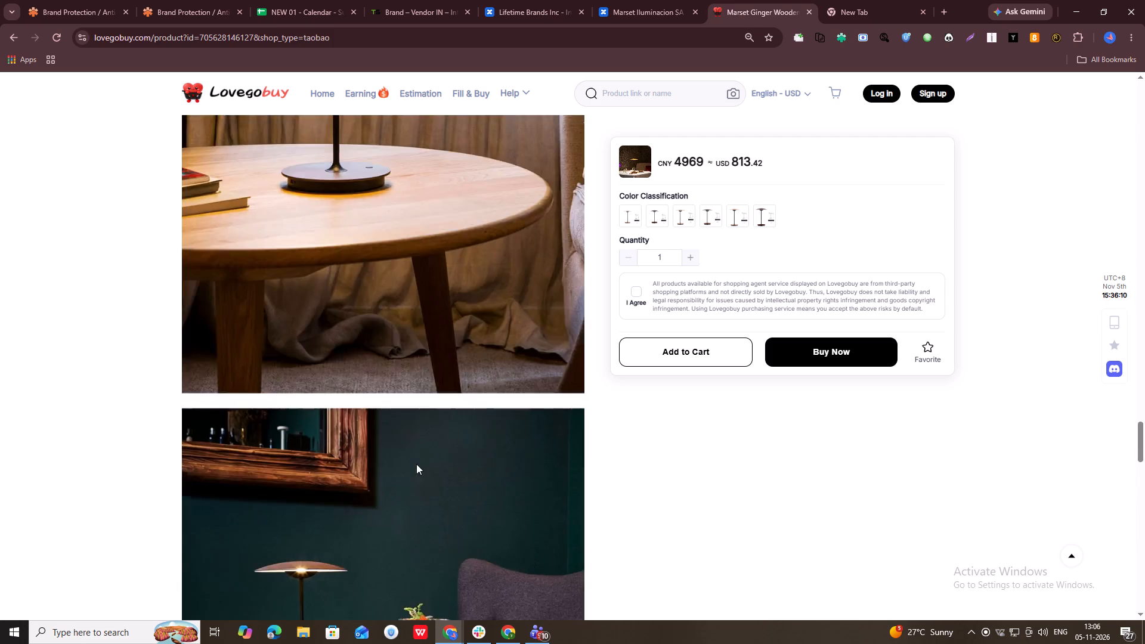
{"action": "scroll", "coordinate": [416, 464], "scroll_direction": "up", "scroll_amount": 20}
{"action": "scroll", "coordinate": [416, 464], "scroll_direction": "up", "scroll_amount": 15}
{"action": "scroll", "coordinate": [416, 464], "scroll_direction": "up", "scroll_amount": 7}
{"action": "scroll", "coordinate": [423, 473], "scroll_direction": "up", "scroll_amount": 20}
{"action": "scroll", "coordinate": [423, 473], "scroll_direction": "up", "scroll_amount": 10}
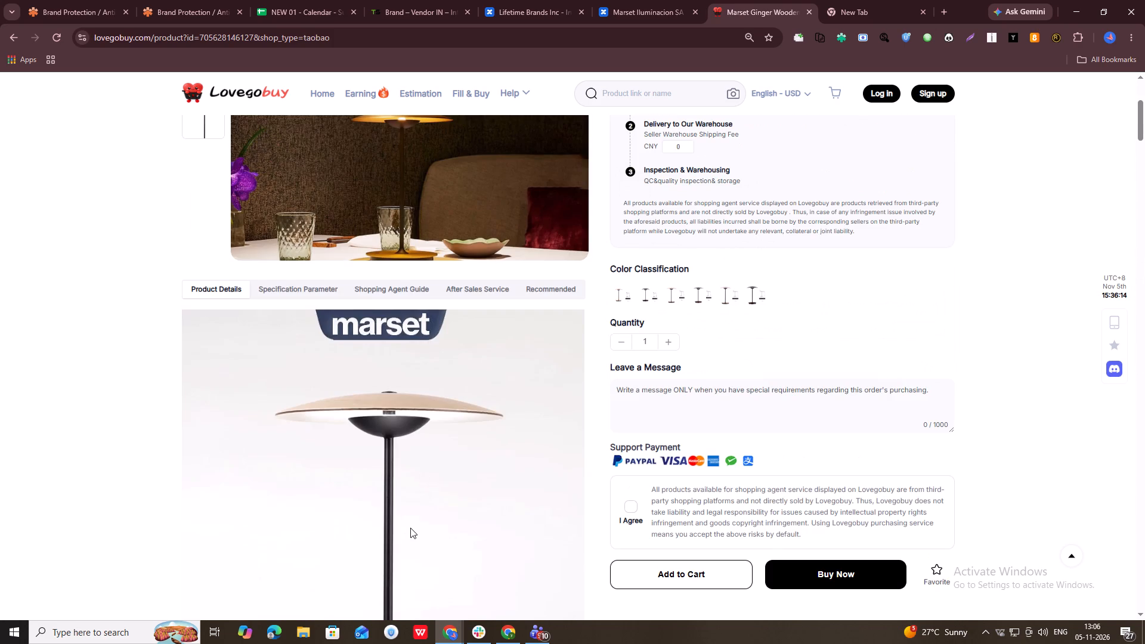
{"action": "scroll", "coordinate": [439, 420], "scroll_direction": "up", "scroll_amount": 6}
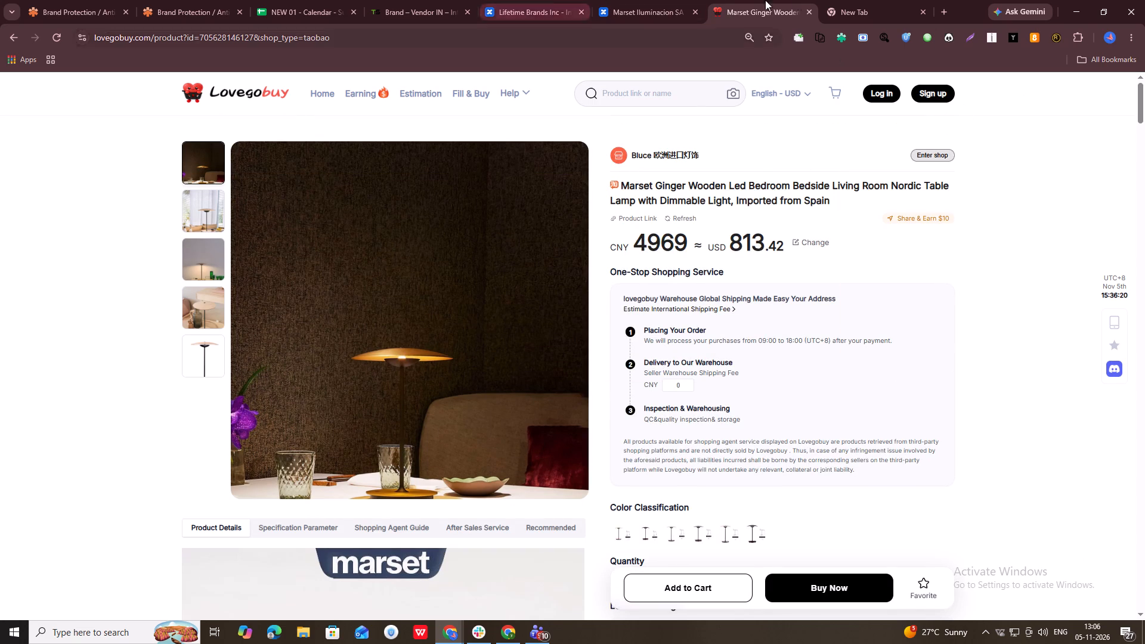
{"action": "left_click", "coordinate": [626, 0]}
{"action": "left_click", "coordinate": [550, 0]}
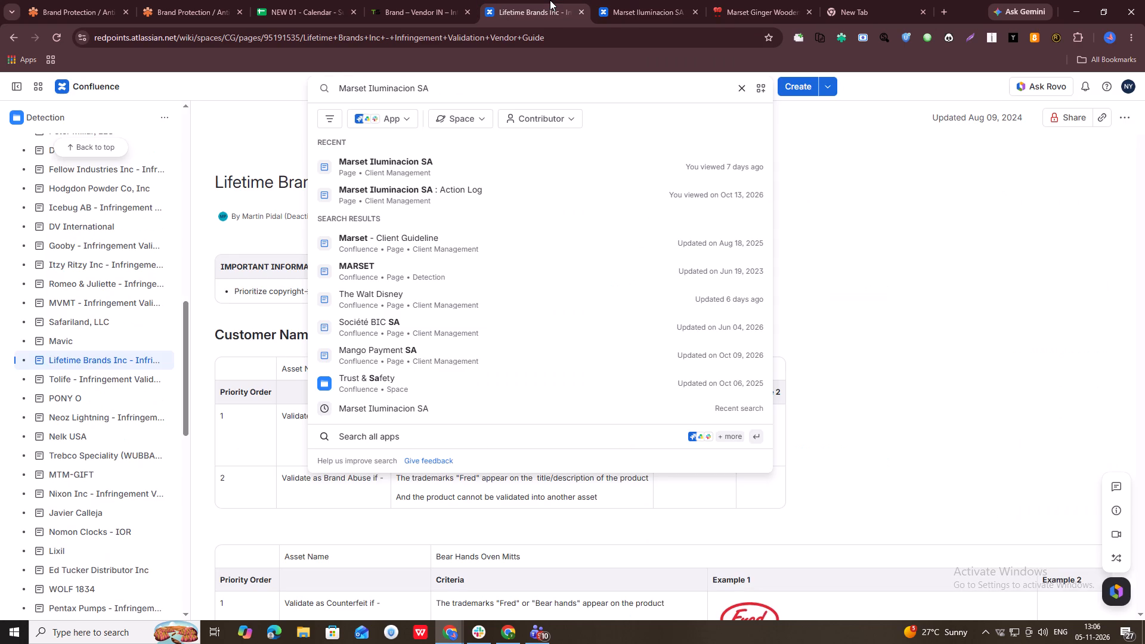
{"action": "left_click", "coordinate": [430, 0]}
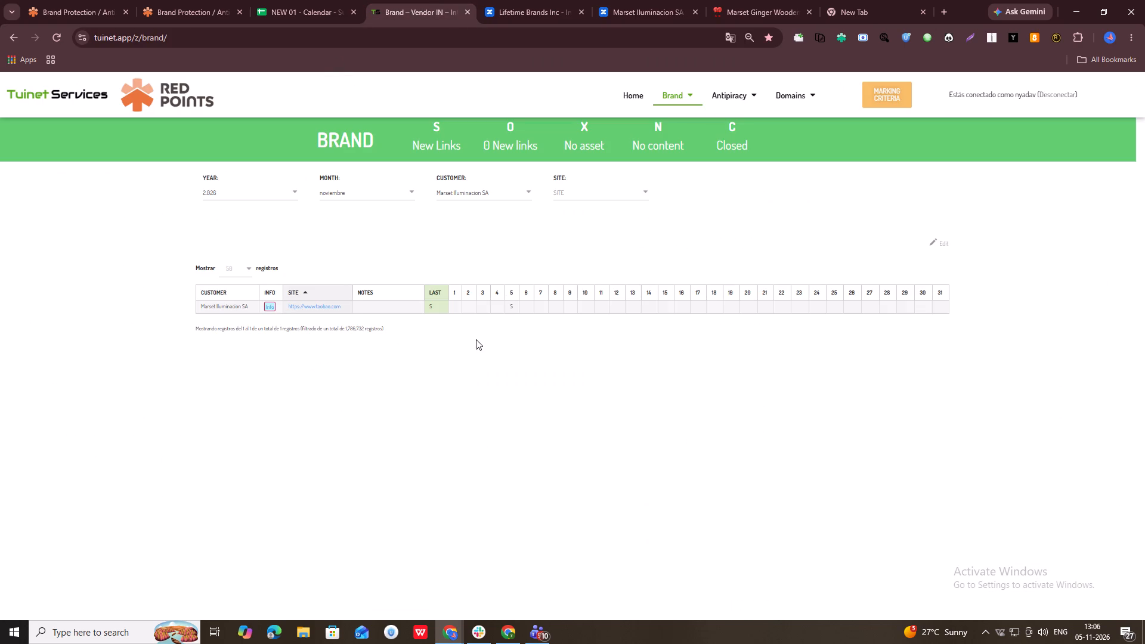
{"action": "left_click", "coordinate": [310, 0]}
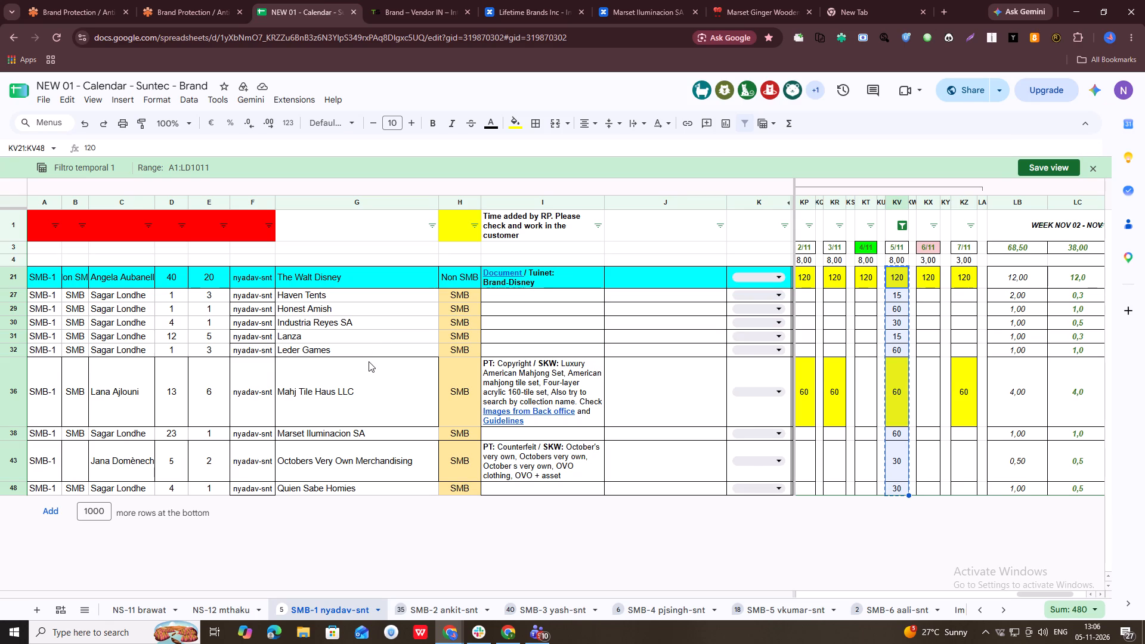
{"action": "key", "text": "alt+Tab"}
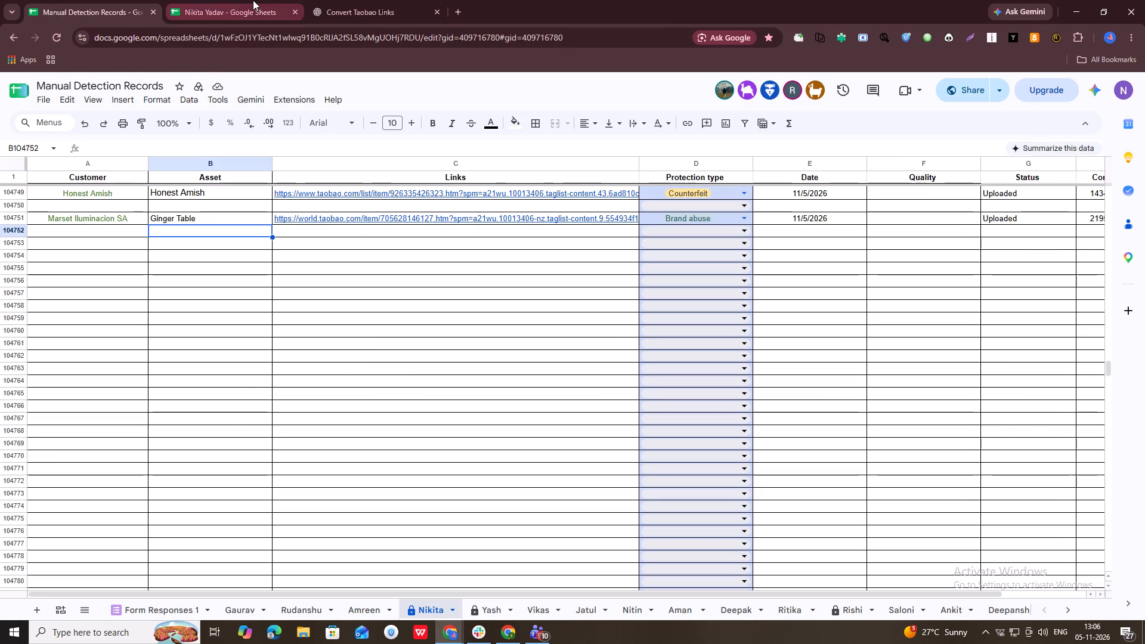
{"action": "left_click", "coordinate": [252, 0]}
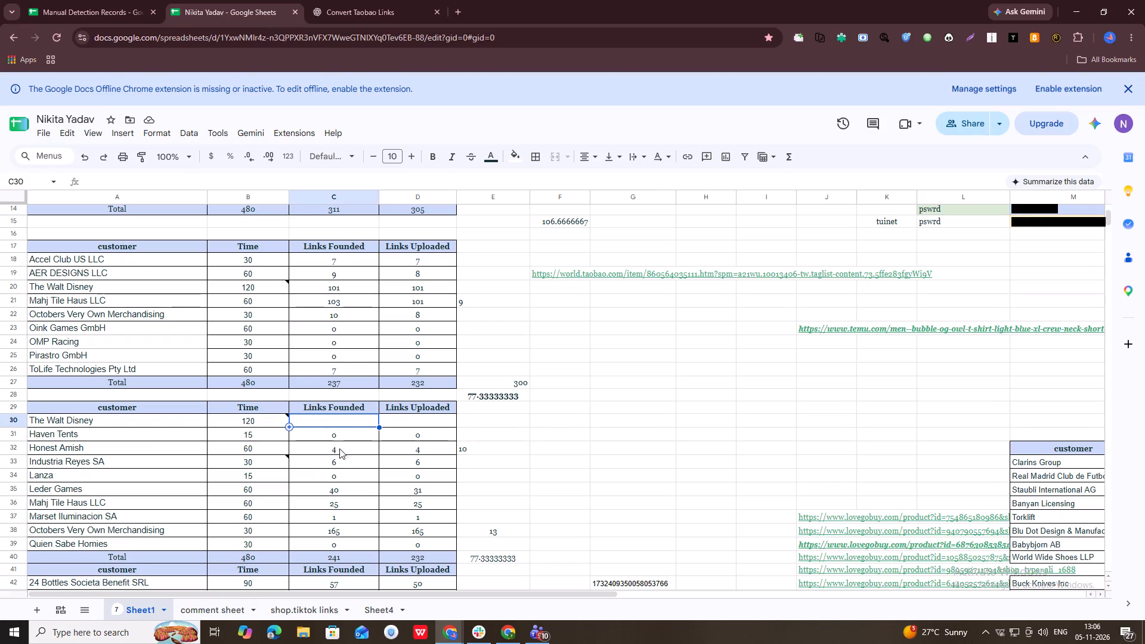
{"action": "left_click", "coordinate": [144, 428]}
{"action": "left_click", "coordinate": [146, 416]}
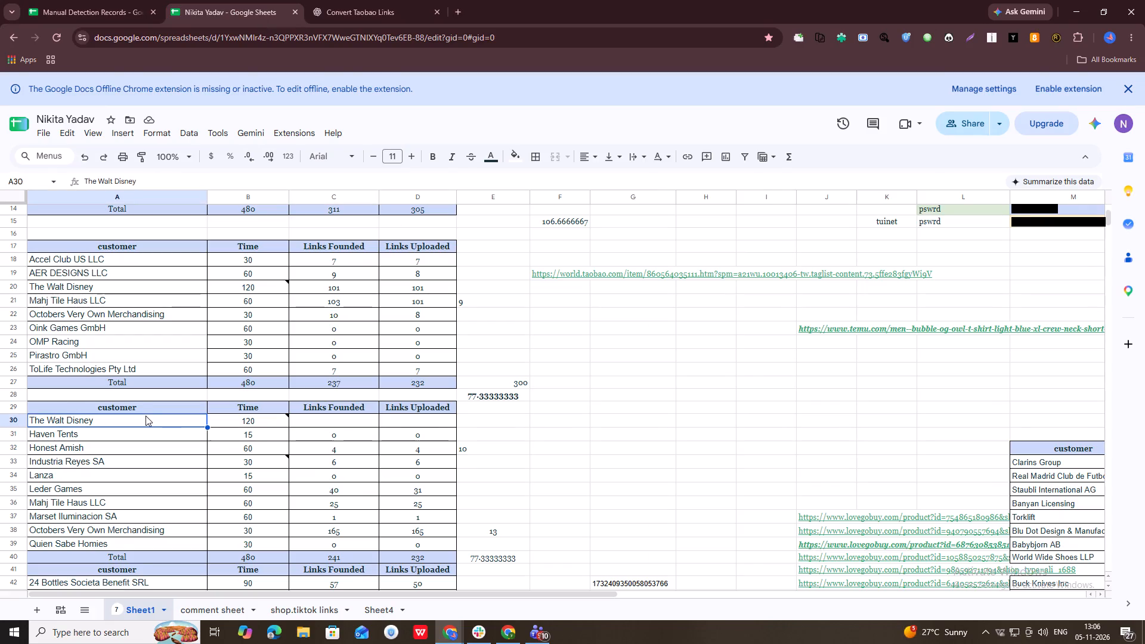
{"action": "key", "text": "ctrl+c"}
{"action": "left_click", "coordinate": [108, 0]}
{"action": "left_click", "coordinate": [112, 249]}
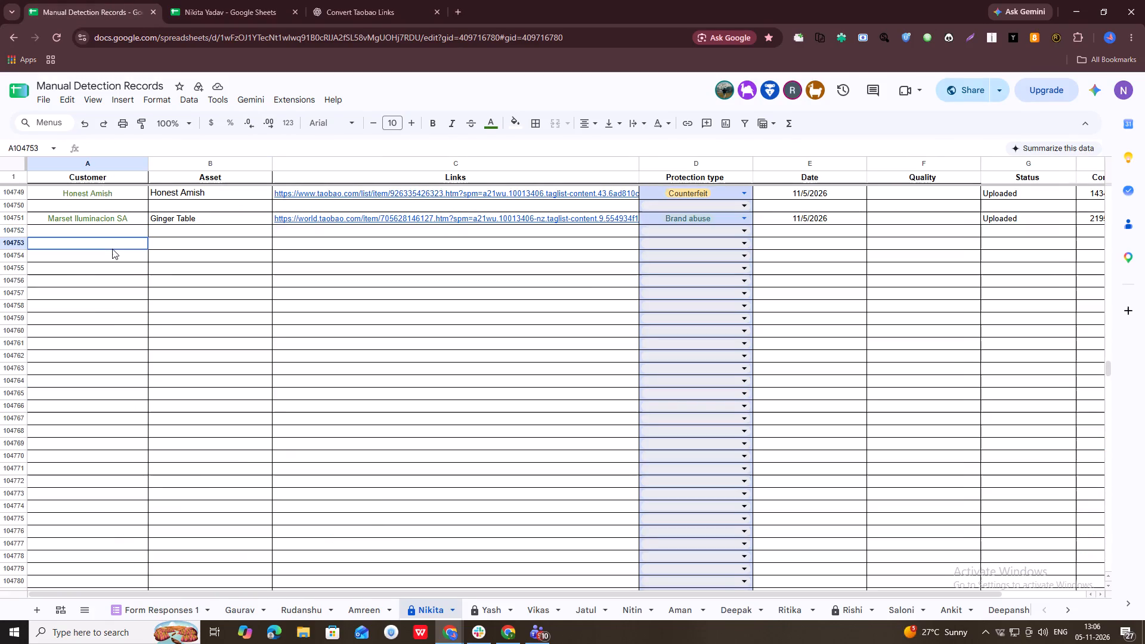
{"action": "key", "text": "ctrl+shift+v"}
{"action": "key", "text": "Right"}
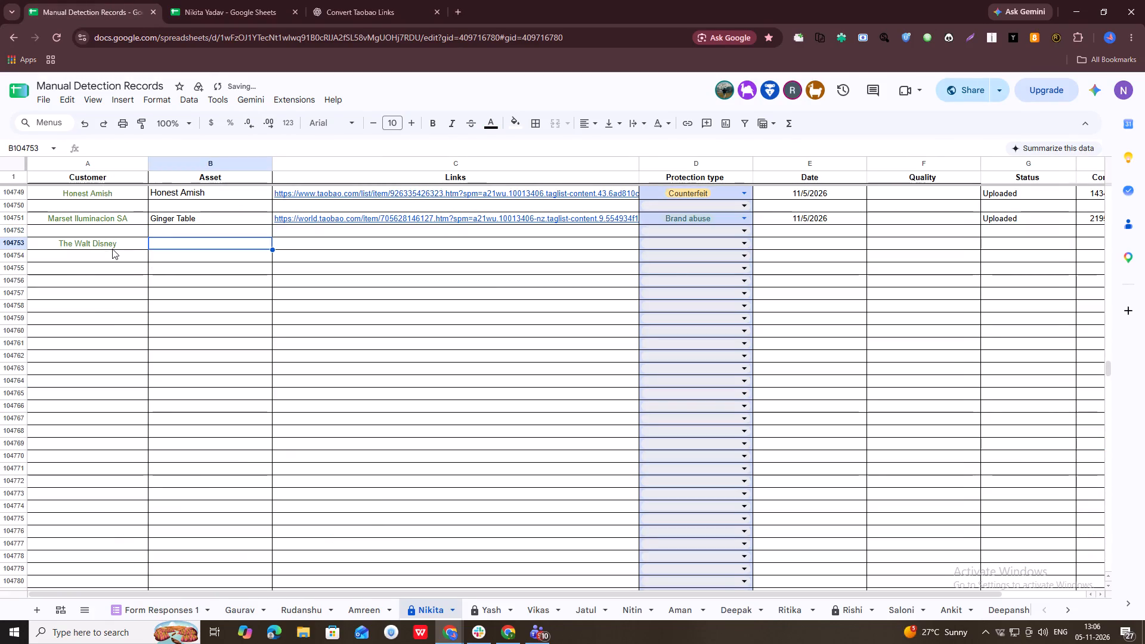
{"action": "scroll", "coordinate": [108, 249], "scroll_direction": "up", "scroll_amount": 1}
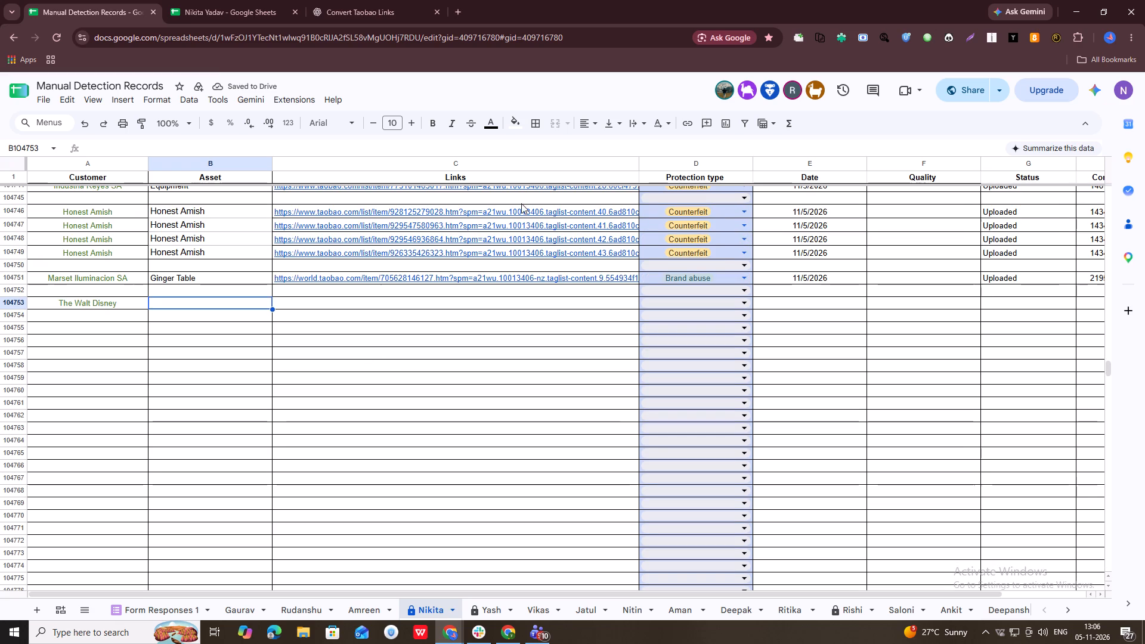
Disconnect the Urban VPN browser extension from its United Kingdom (UK) server.
{"action": "left_click", "coordinate": [905, 35]}
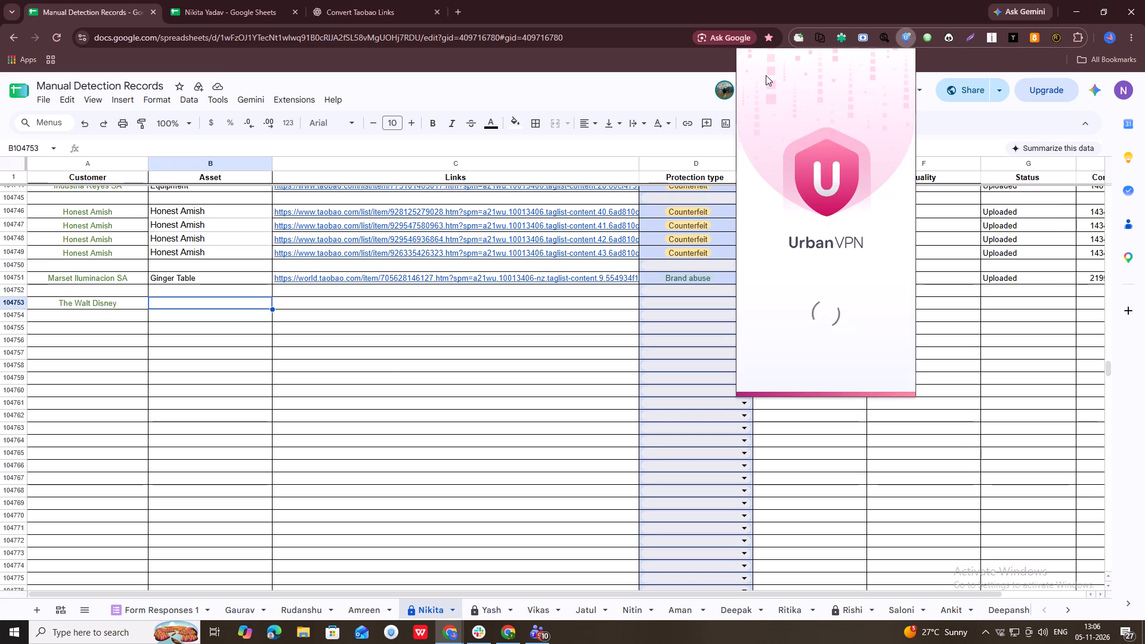
{"action": "left_click", "coordinate": [829, 172]}
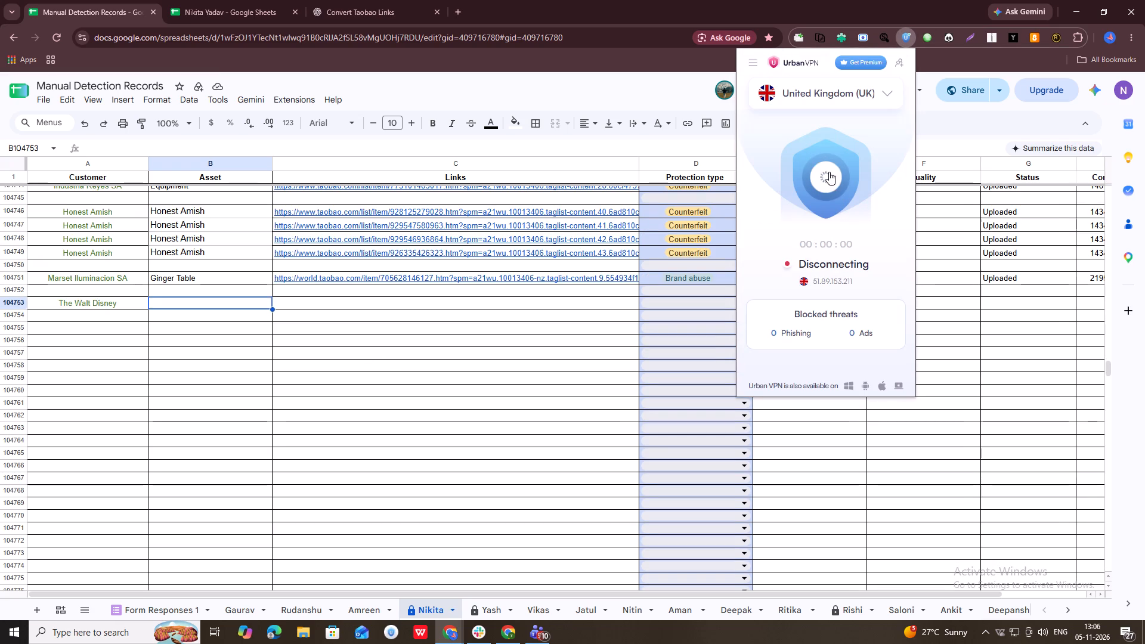
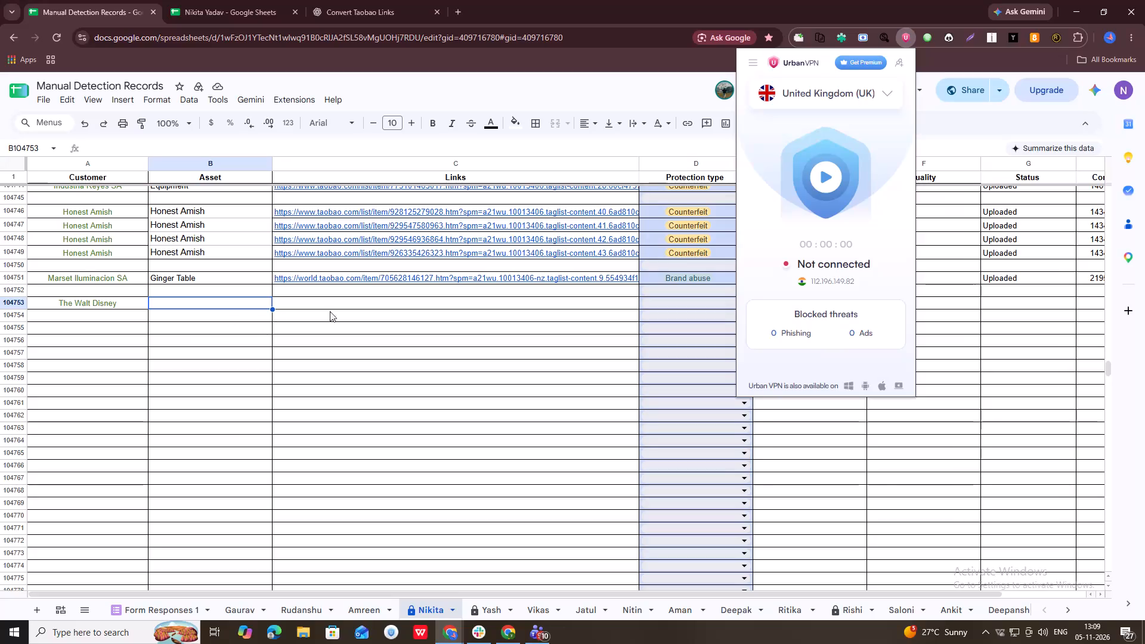
Dismiss the Urban VPN popup and close the Convert Taobao Links tab.
{"action": "left_click", "coordinate": [552, 345]}
{"action": "middle_click", "coordinate": [383, 0]}
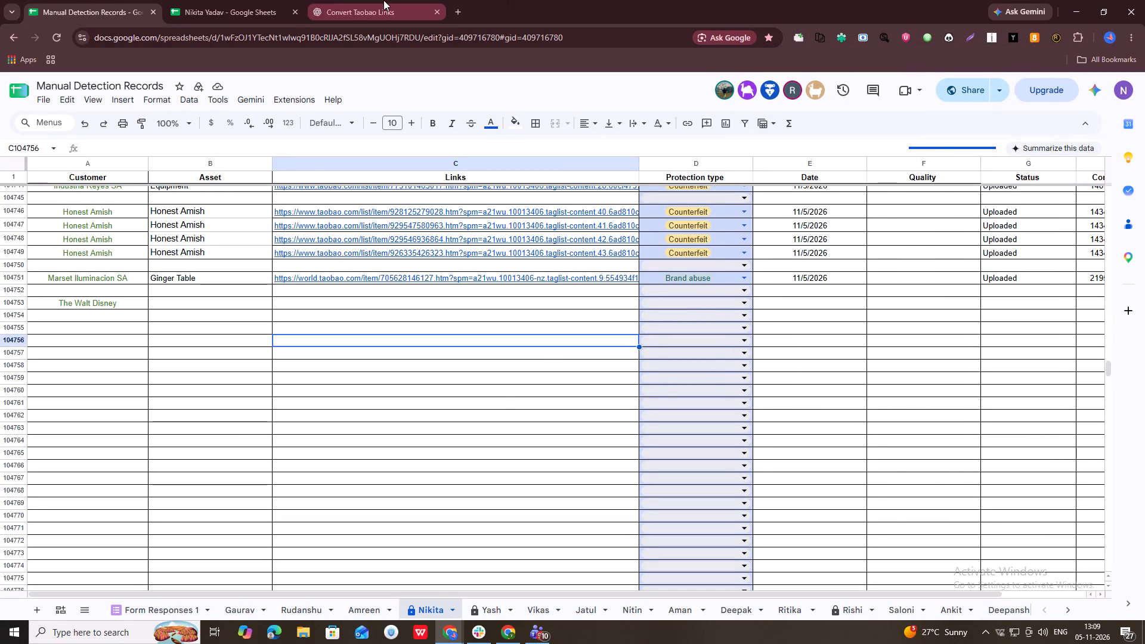
Switch to the browser window with the Taobao Marset results and open the RedPoints IPR Plugin's task configuration.
{"action": "key", "text": "alt+Tab"}
{"action": "left_click", "coordinate": [583, 331], "text": "alt"}
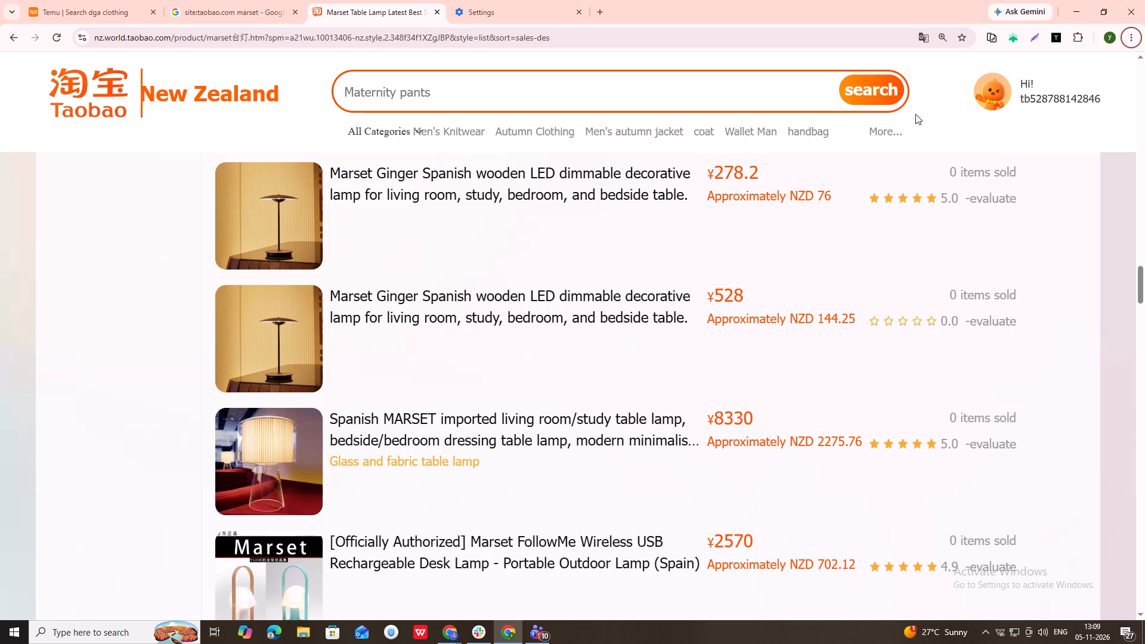
{"action": "left_click", "coordinate": [1008, 42]}
{"action": "left_click_drag", "start_coordinate": [635, 85], "coordinate": [816, 87]}
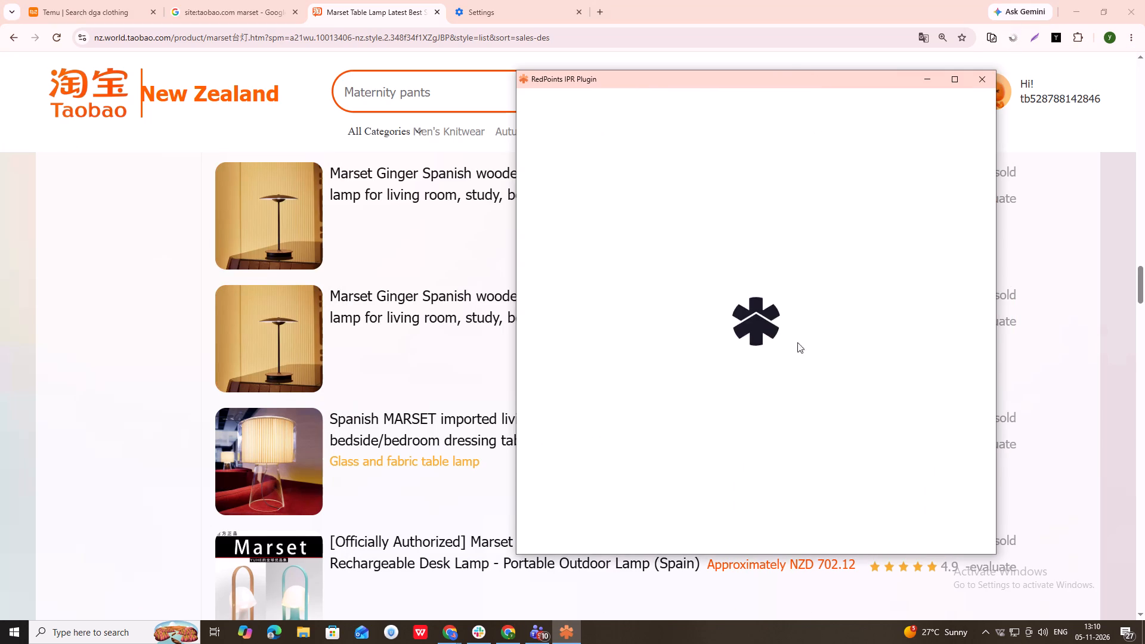
{"action": "left_click", "coordinate": [800, 330]}
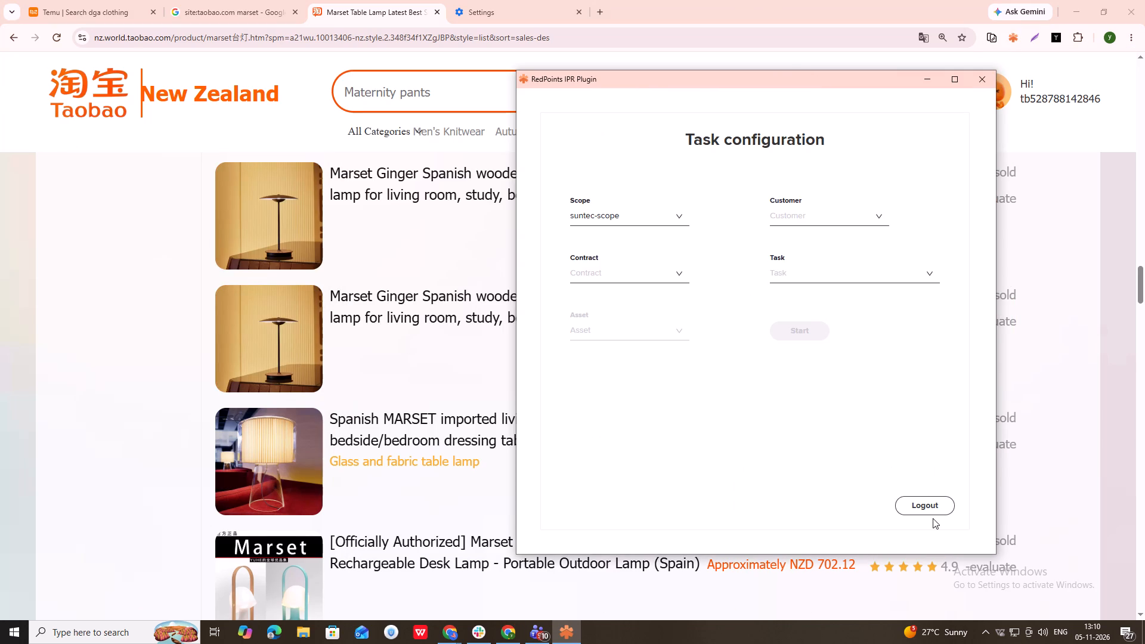
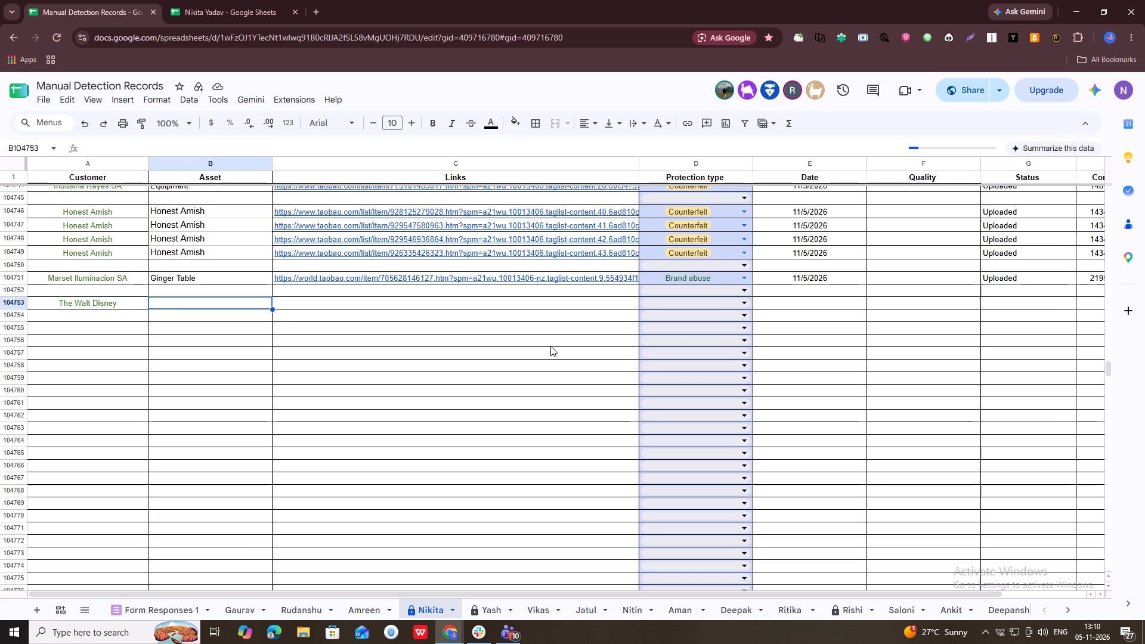
Open the Form Responses 1 sheet and examine it from its last row back to the first rows under the Timestamp header.
{"action": "left_click", "coordinate": [136, 609]}
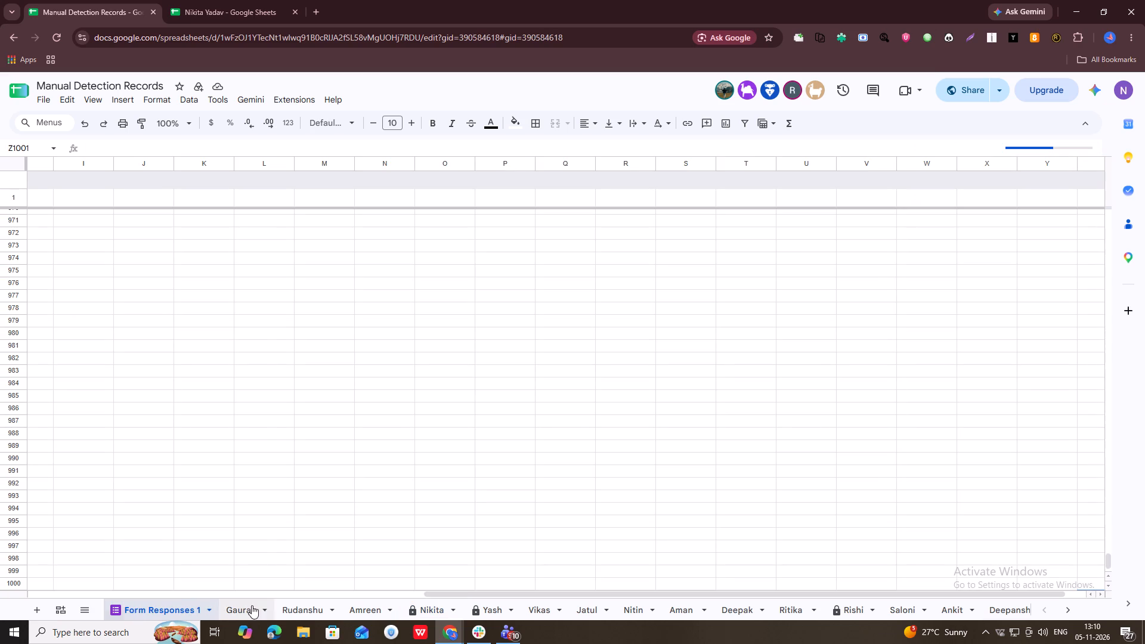
{"action": "left_click_drag", "start_coordinate": [555, 590], "coordinate": [0, 639]}
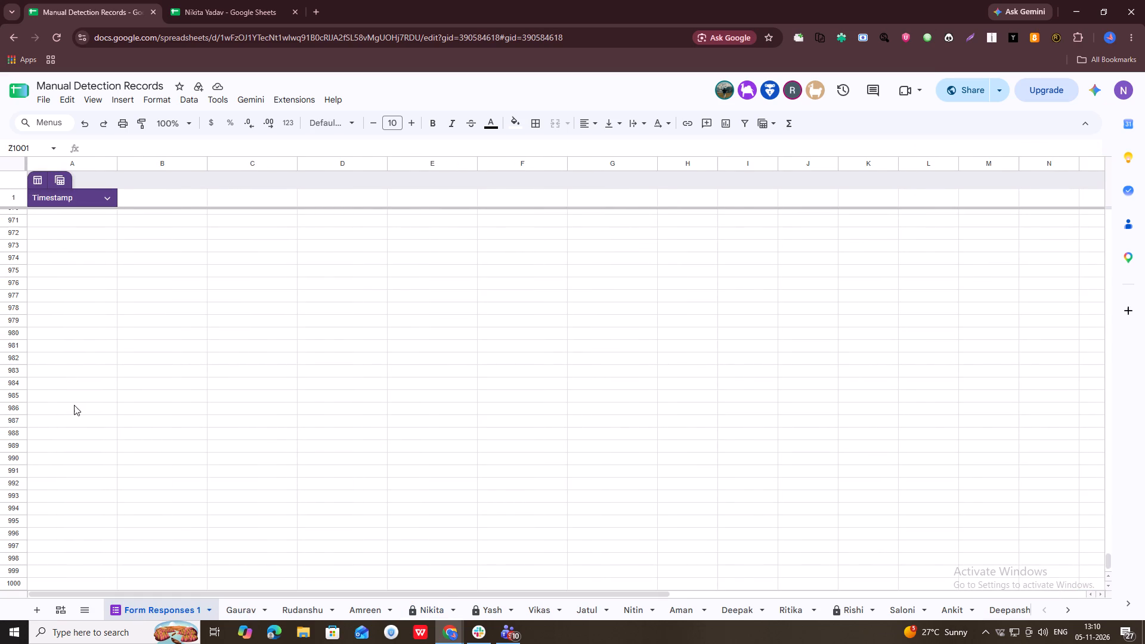
{"action": "key", "text": "ctrl+Up"}
{"action": "key", "text": "ctrl+Left"}
{"action": "key", "text": "ctrl+Left"}
{"action": "key", "text": "ctrl+Left"}
{"action": "key", "text": "ctrl+Left"}
{"action": "key", "text": "ctrl+Down"}
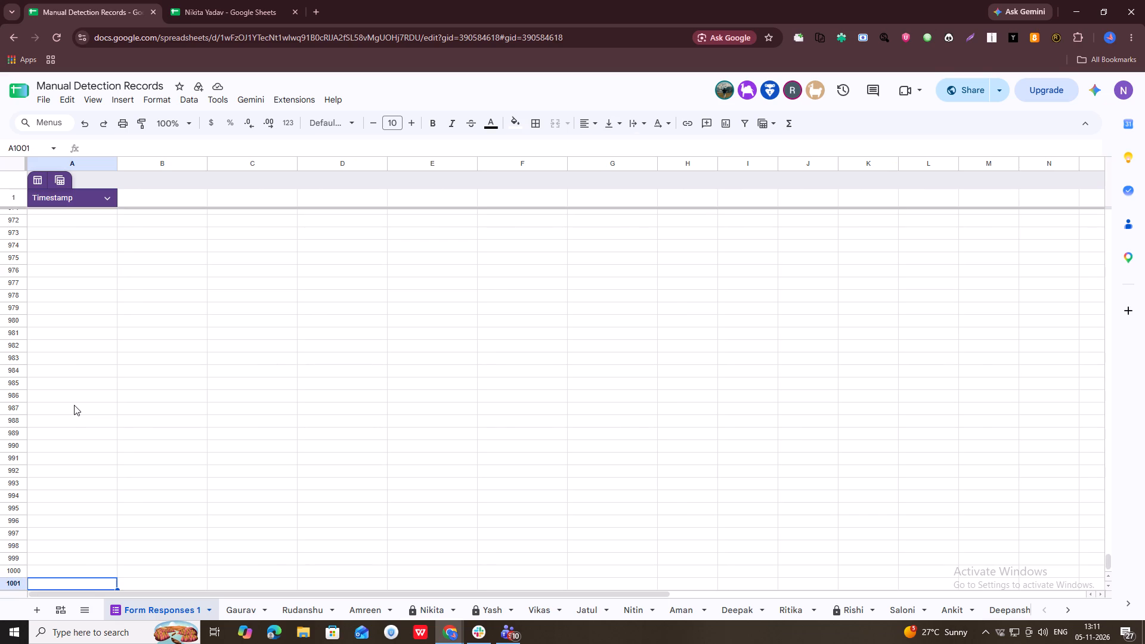
{"action": "key", "text": "ctrl+Up"}
{"action": "key", "text": "Down"}
{"action": "key", "text": "Down"}
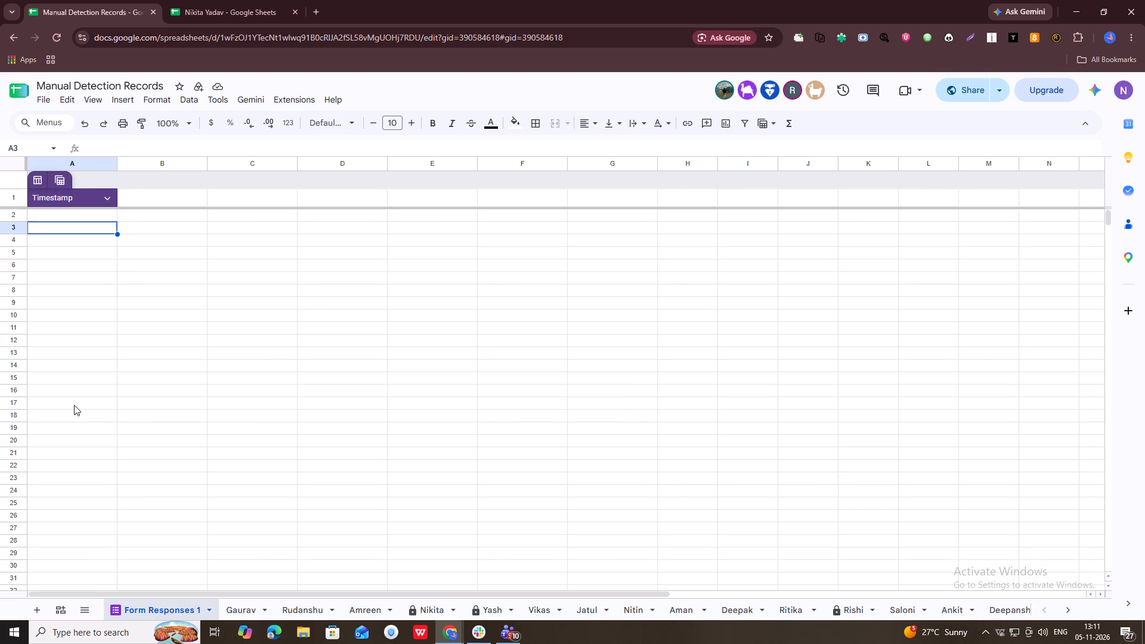
{"action": "key", "text": "Up"}
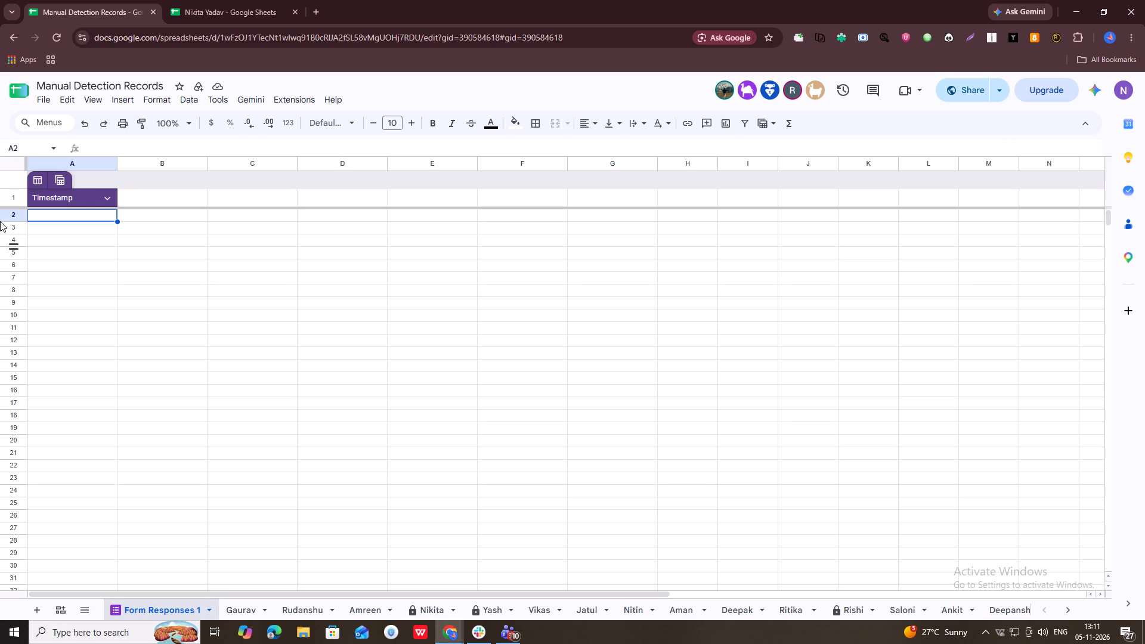
Show the edit history of the Timestamp header cell in the Form Responses 1 sheet.
{"action": "left_click", "coordinate": [106, 196]}
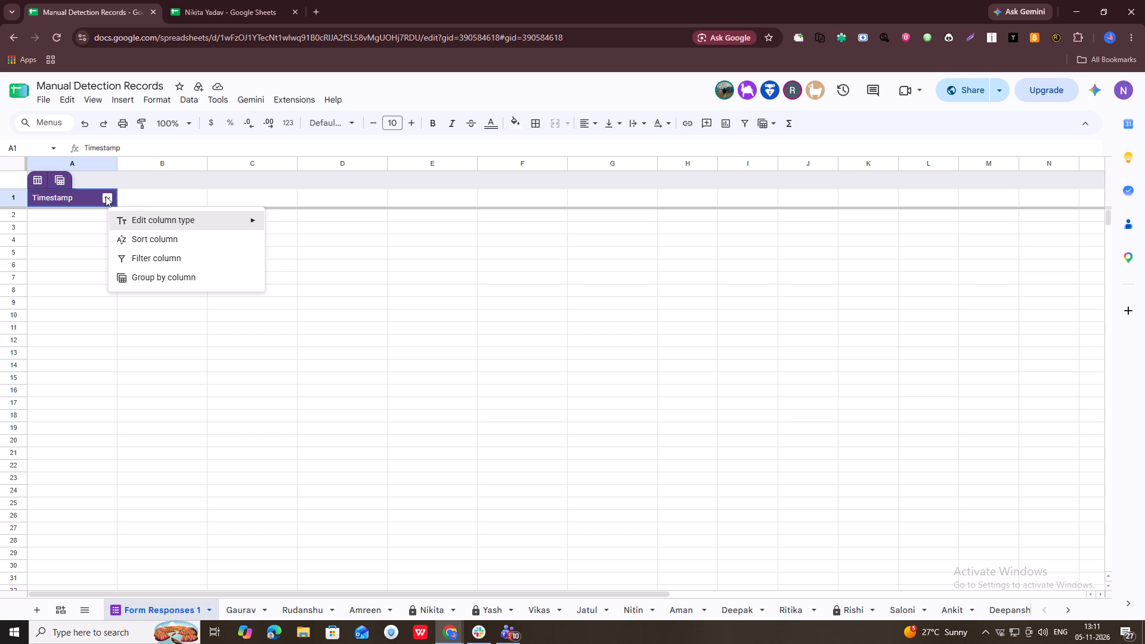
{"action": "right_click", "coordinate": [73, 199]}
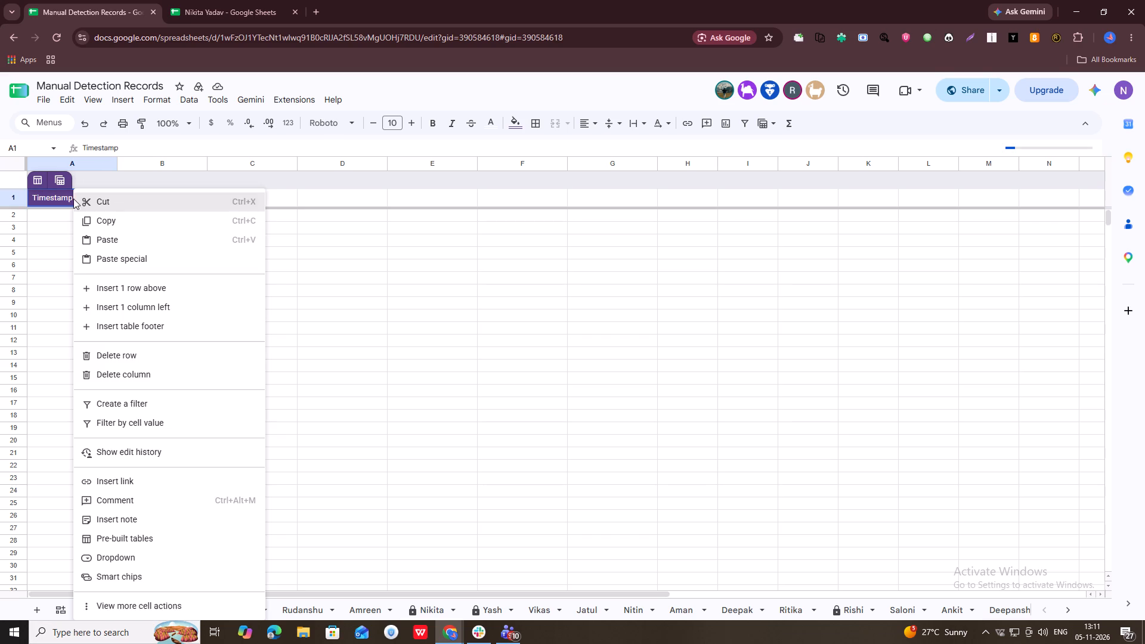
{"action": "left_click", "coordinate": [137, 446]}
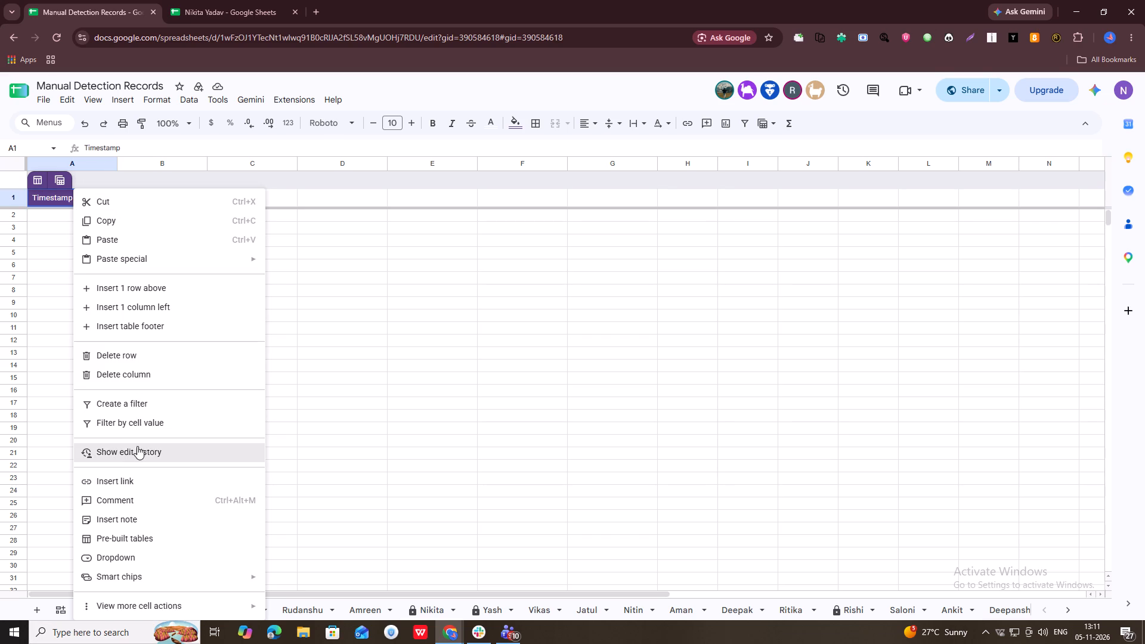